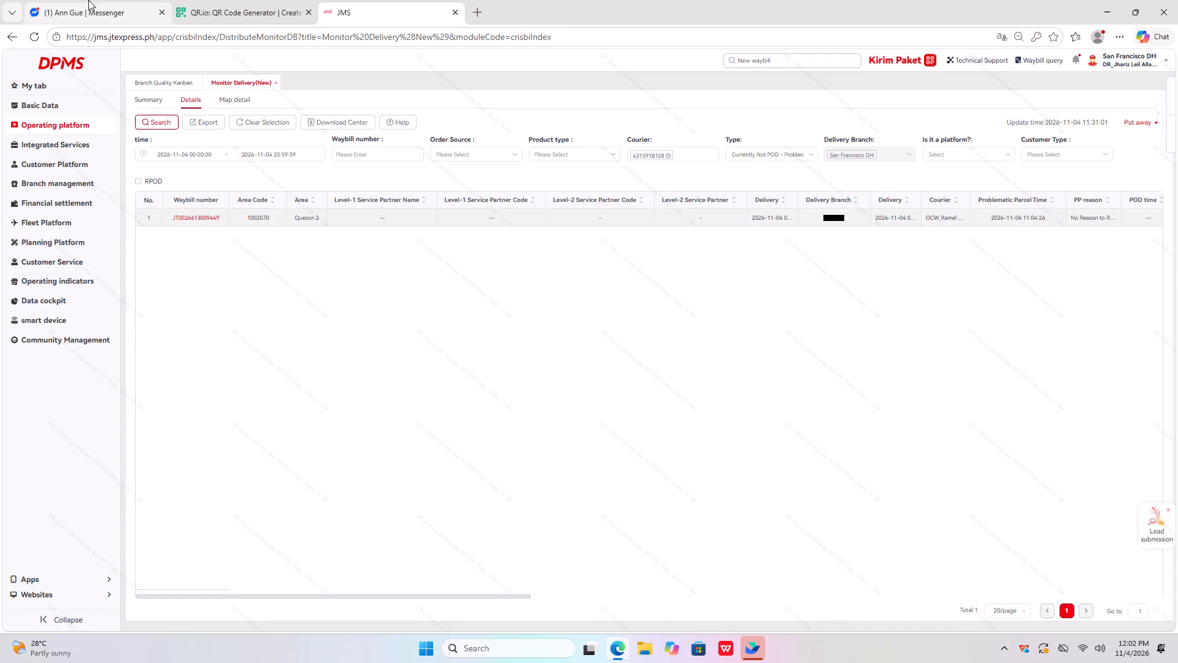
Check the Customer Service Workplace tickets on the Branch Quality Kanban and open the Customer Service Normal Ticket Management page.
{"action": "left_click", "coordinate": [160, 84]}
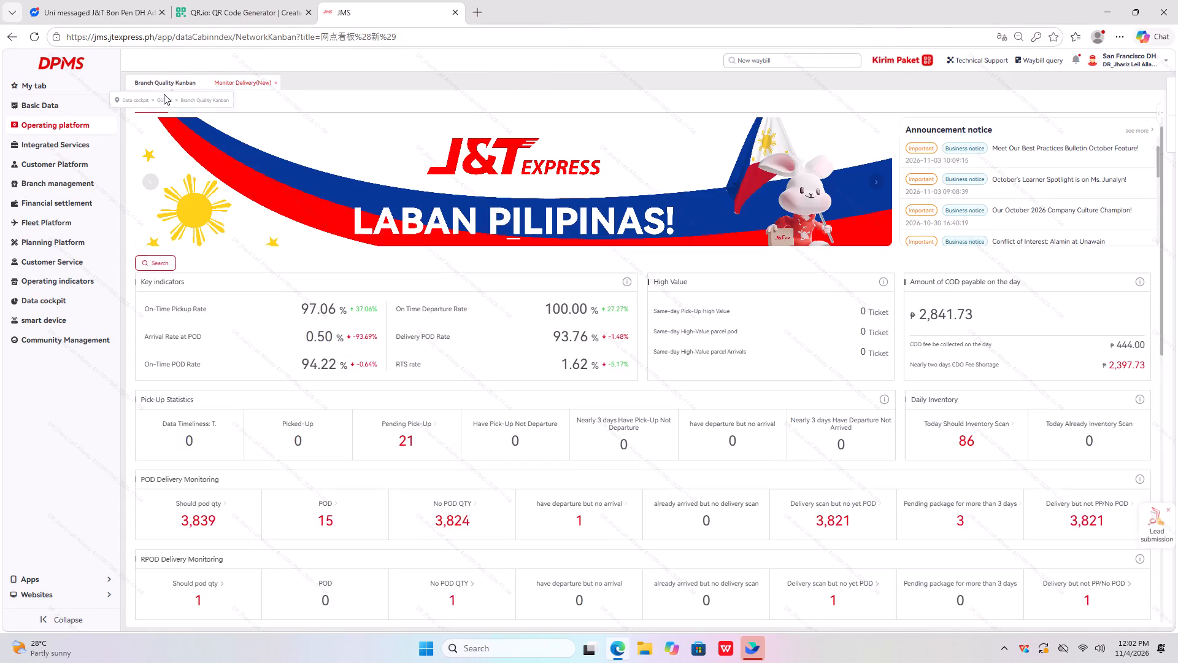
{"action": "scroll", "coordinate": [303, 279], "scroll_direction": "down", "scroll_amount": 16}
{"action": "scroll", "coordinate": [358, 311], "scroll_direction": "down", "scroll_amount": 8}
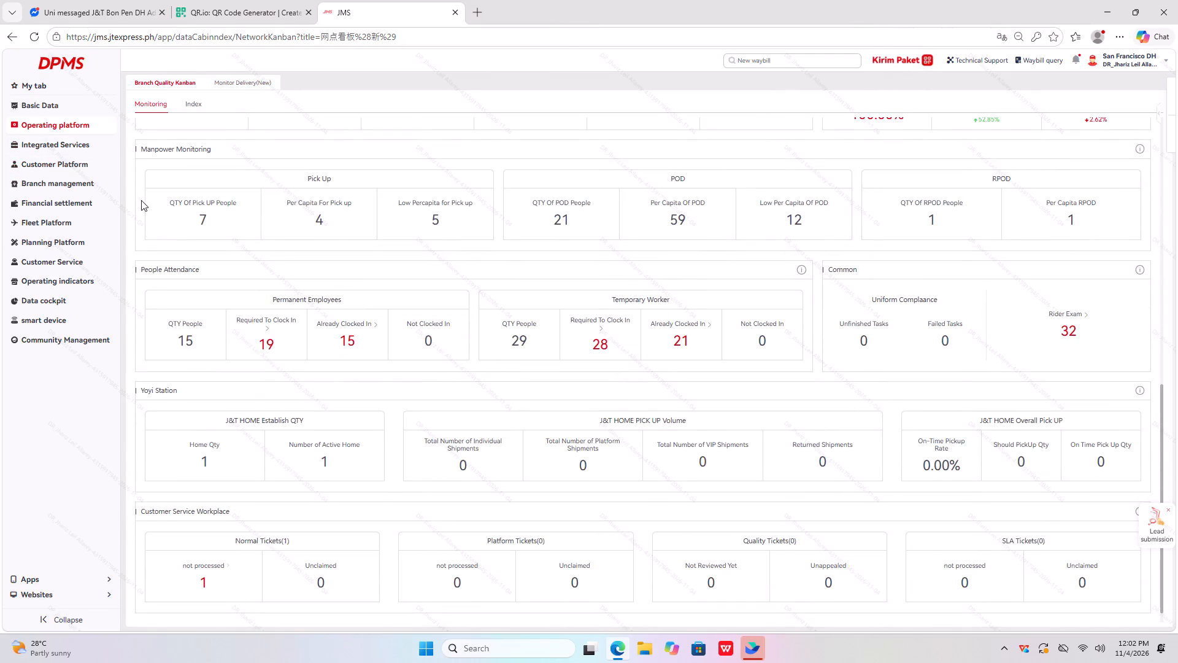
{"action": "left_click", "coordinate": [54, 261]}
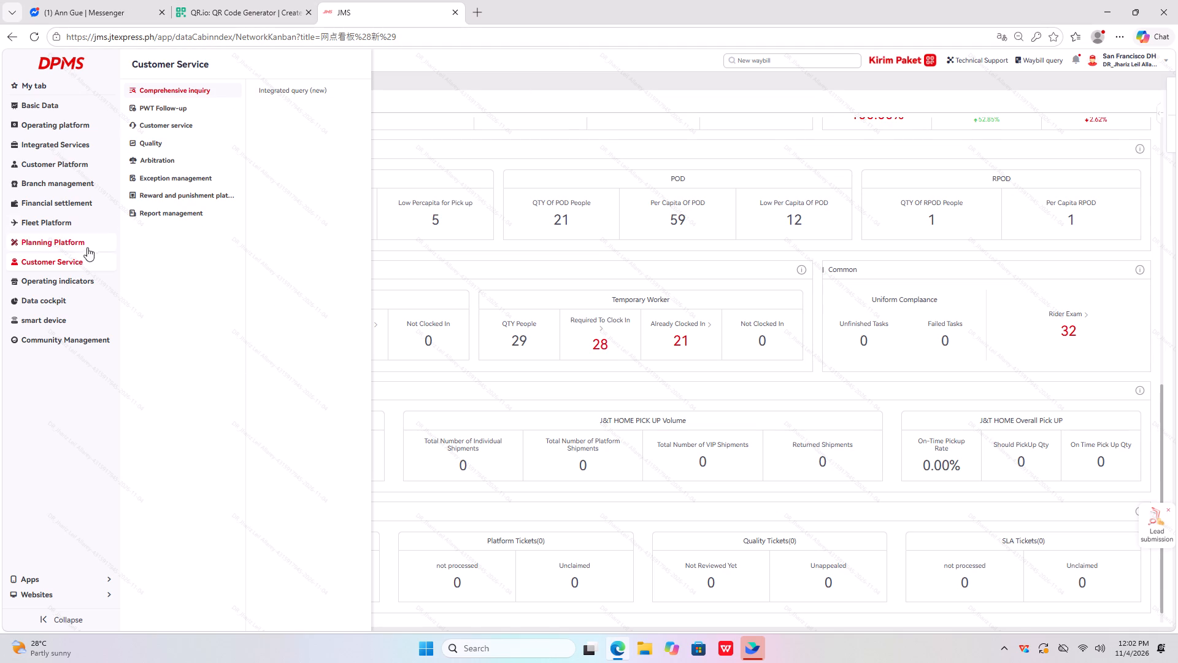
{"action": "left_click", "coordinate": [190, 125]}
{"action": "left_click", "coordinate": [293, 110]}
{"action": "left_click", "coordinate": [295, 142]}
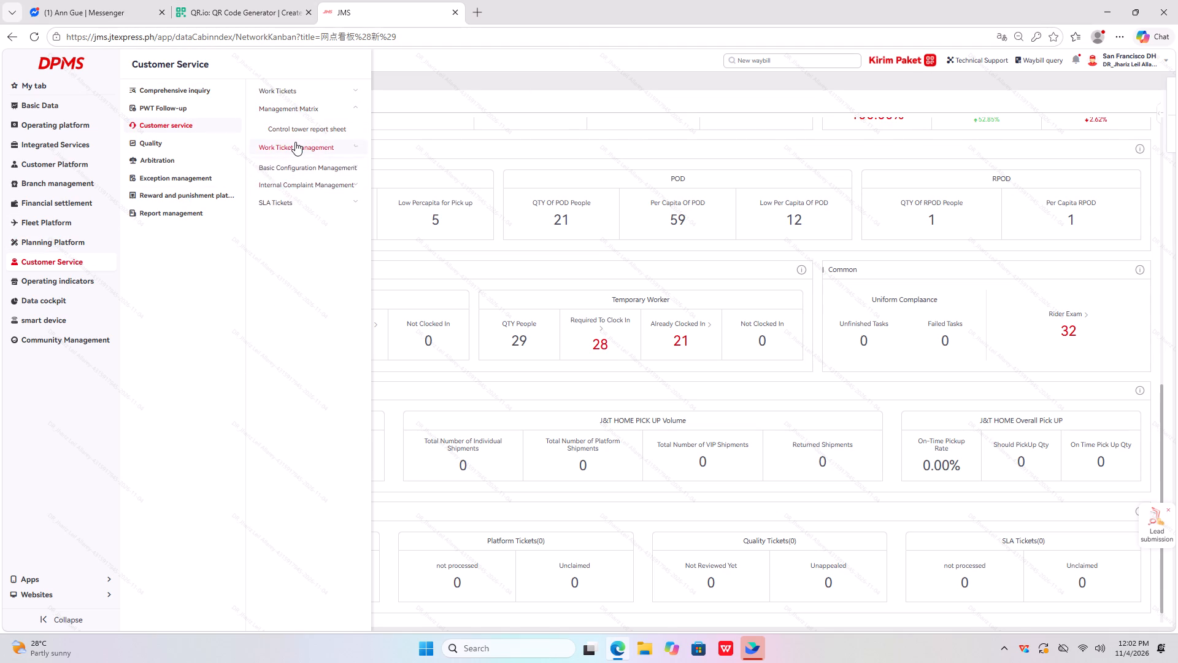
{"action": "left_click", "coordinate": [306, 193]}
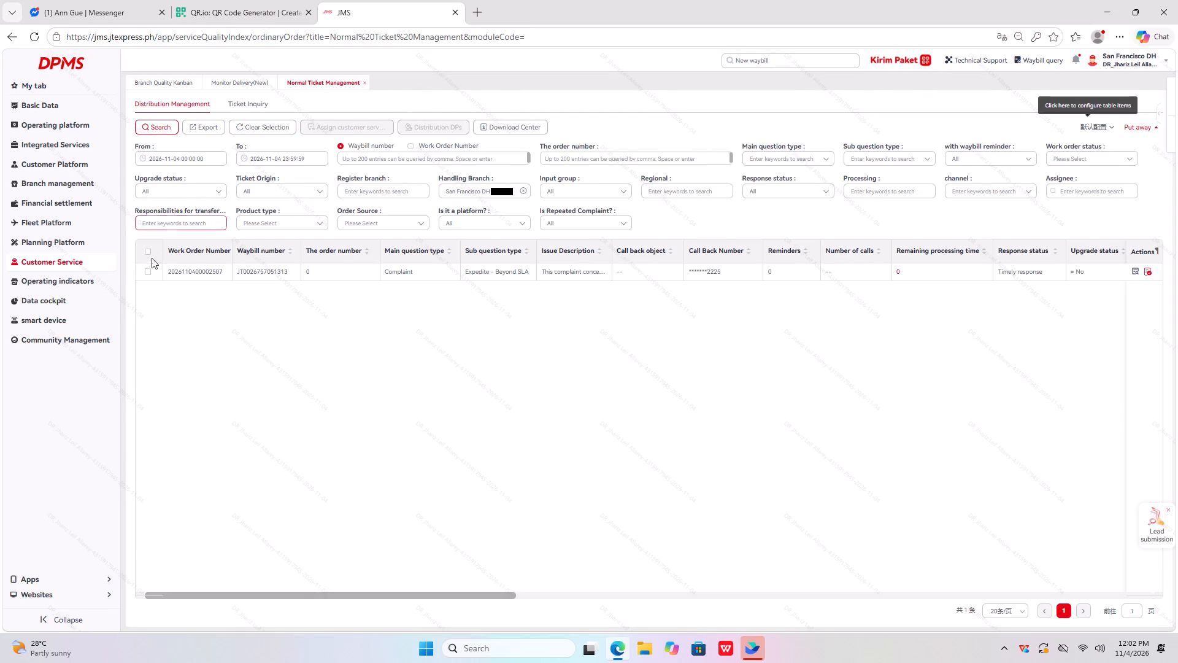
Assign the listed Expedite - Beyond SLA complaint ticket to the San Francisco DH staff member found by searching the name JHARI.
{"action": "left_click", "coordinate": [149, 274]}
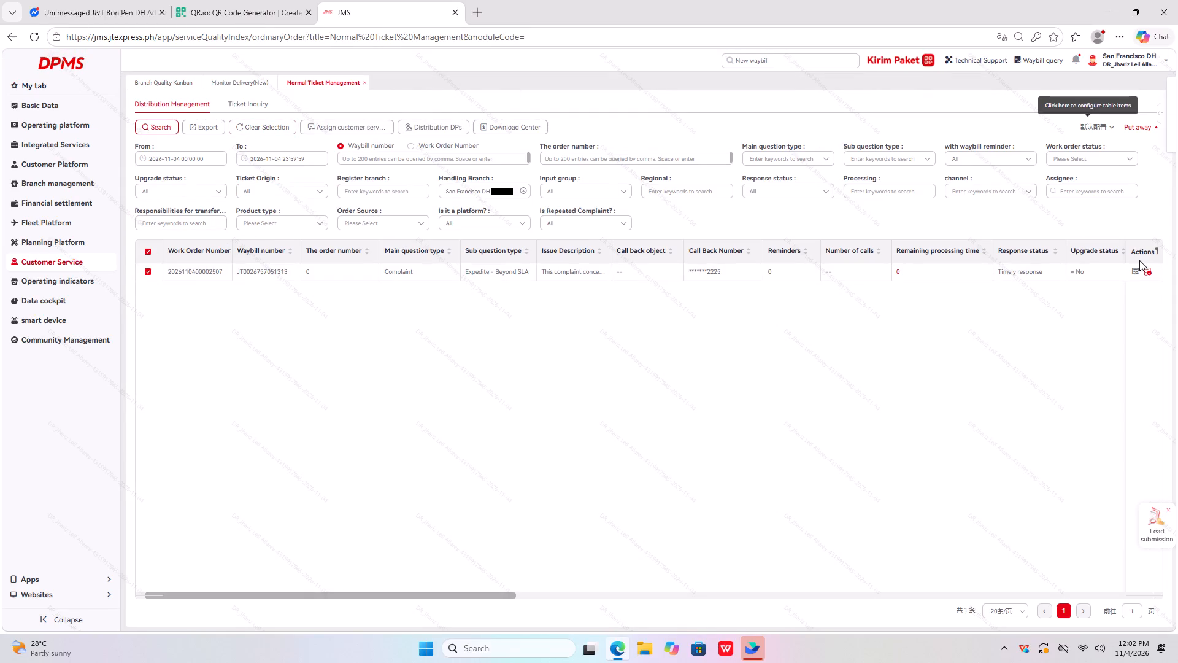
{"action": "left_click", "coordinate": [347, 128]}
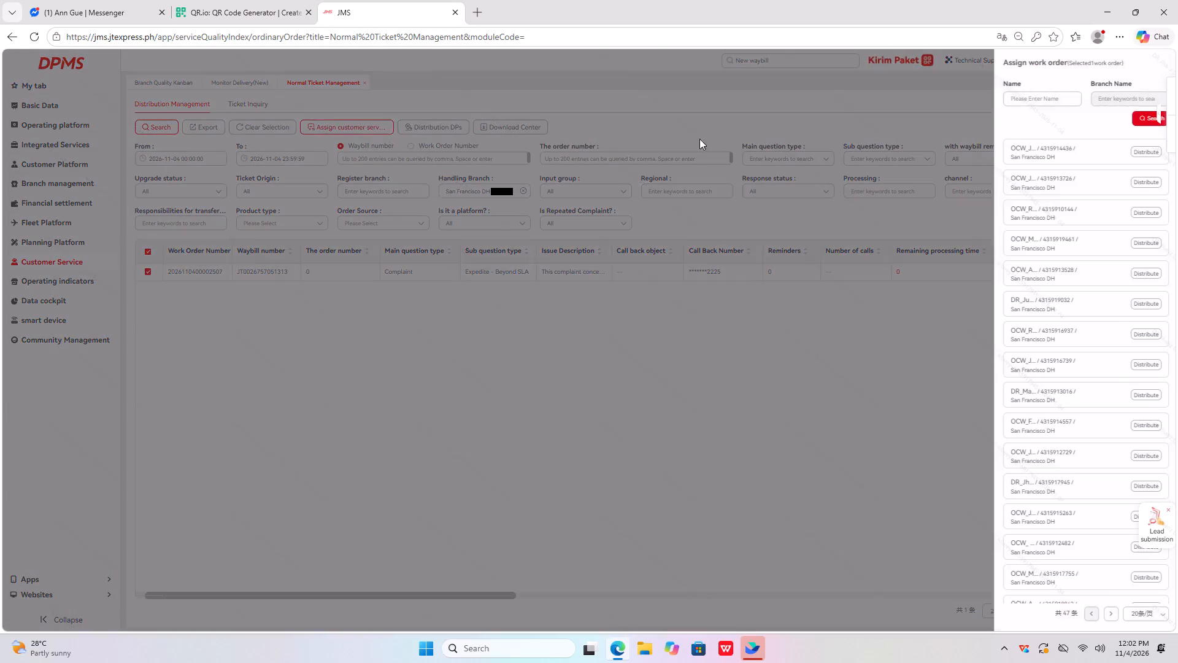
{"action": "left_click", "coordinate": [1031, 101]}
{"action": "type", "text": "JHARI"}
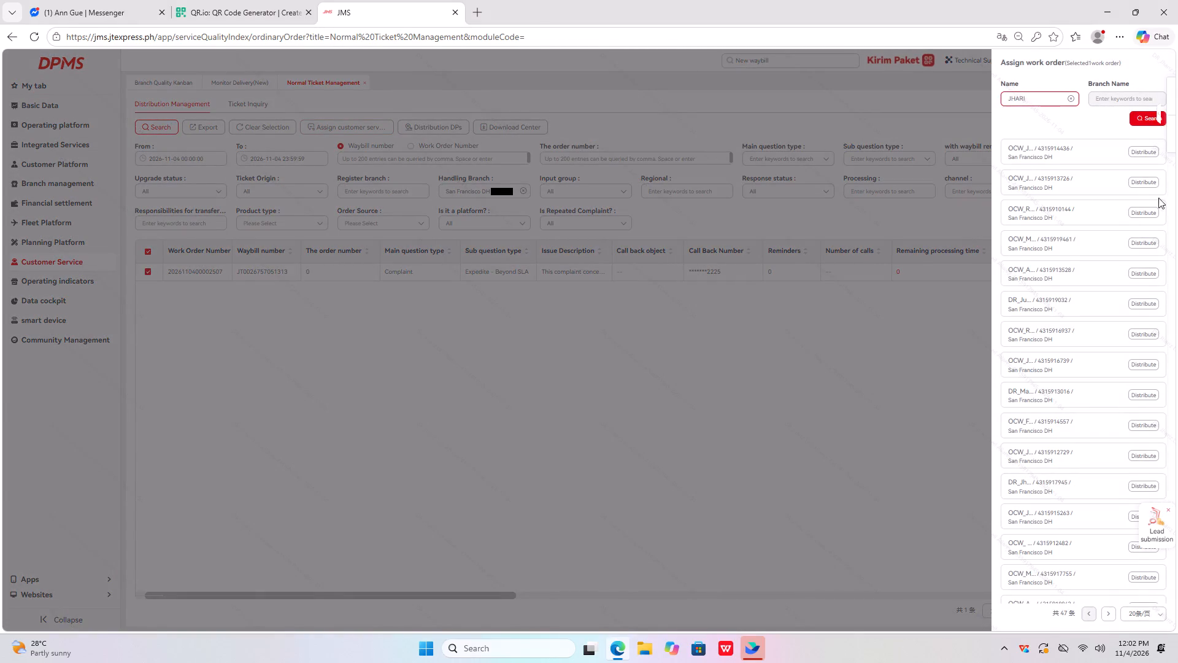
{"action": "left_click", "coordinate": [1144, 122]}
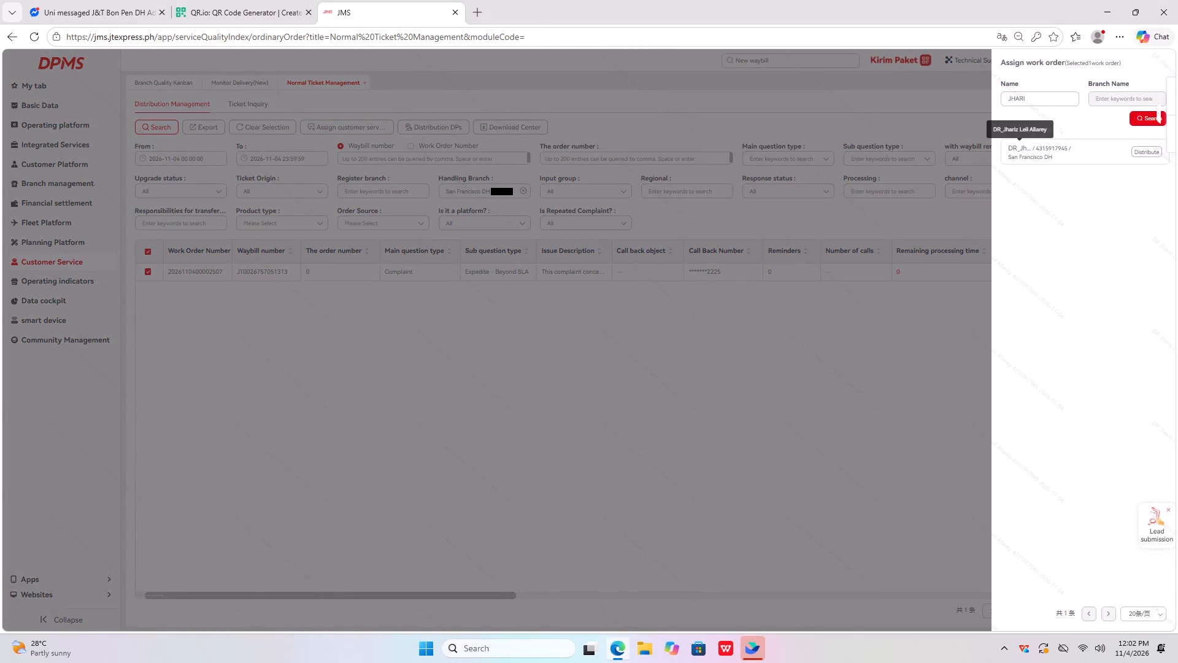
{"action": "left_click", "coordinate": [1145, 153]}
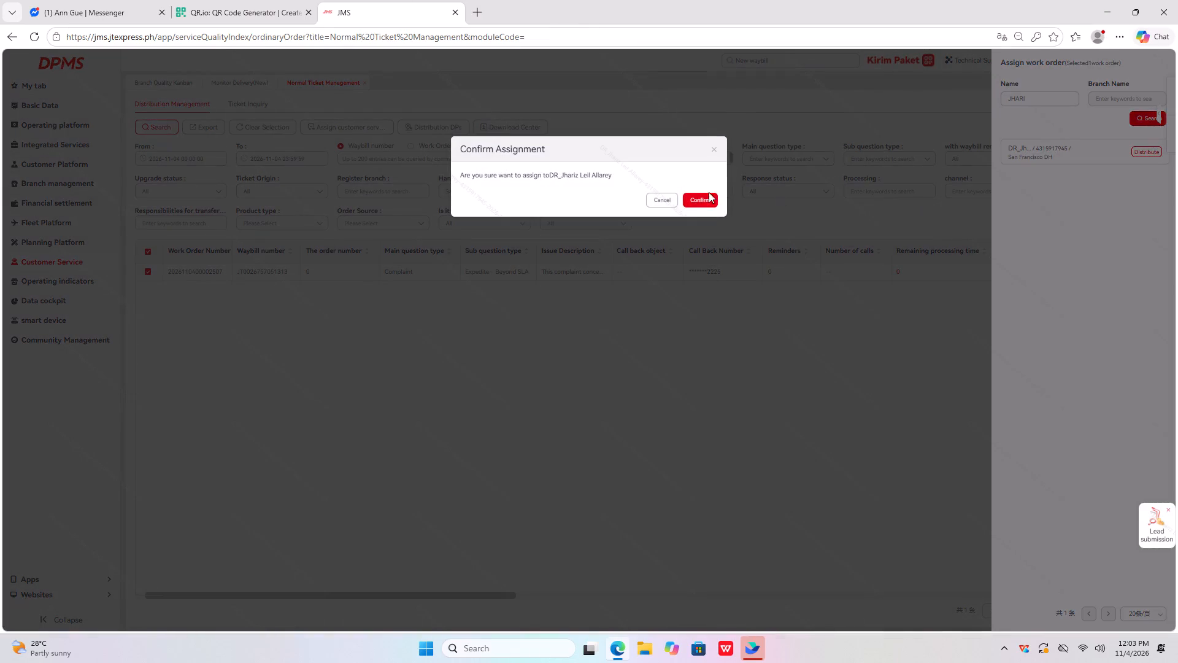
{"action": "left_click", "coordinate": [703, 198]}
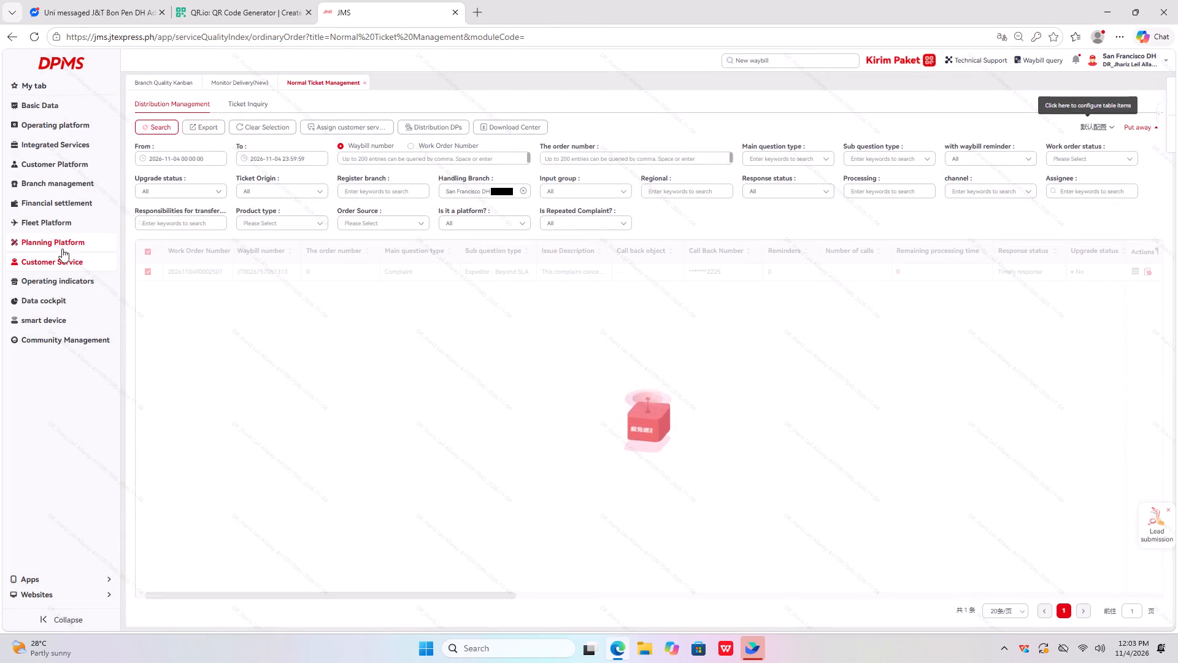
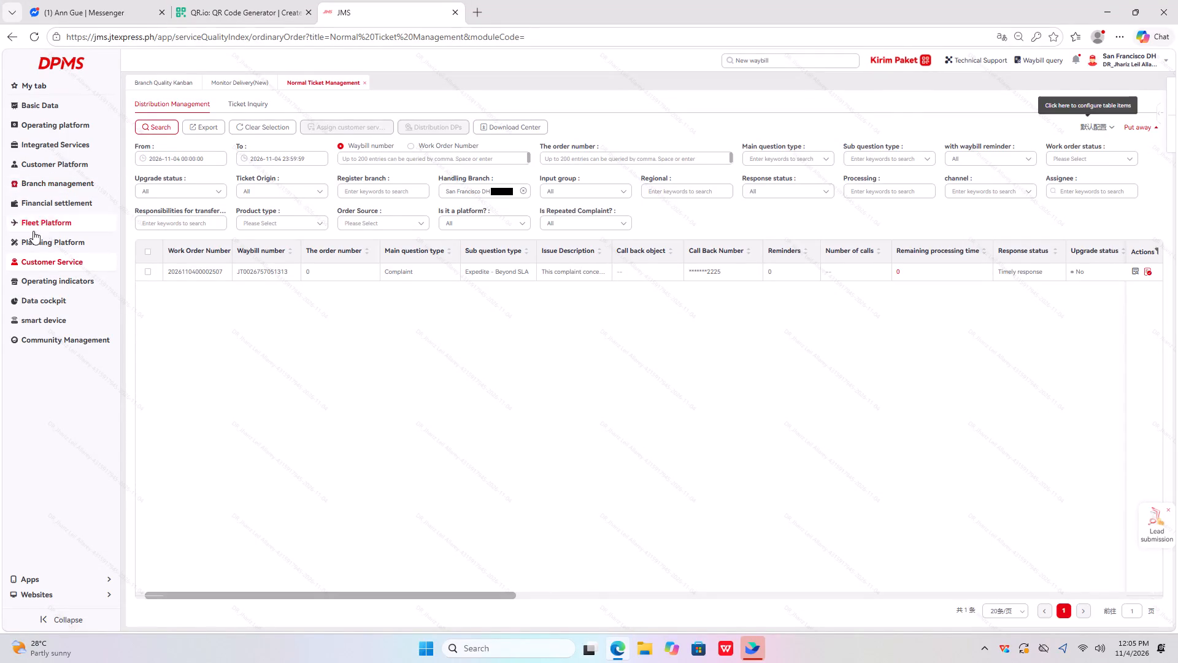
Open the Expedite - Beyond SLA complaint ticket for handling from the to-be-processed list in Normal Ticket Processing.
{"action": "left_click", "coordinate": [50, 260]}
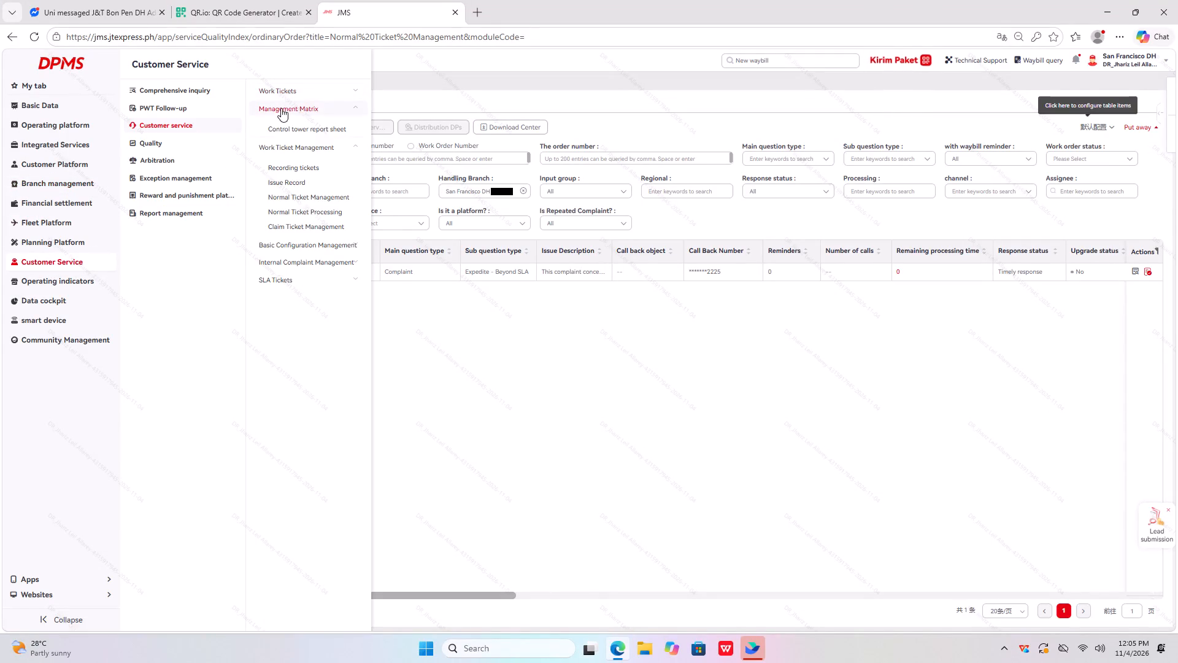
{"action": "left_click", "coordinate": [311, 211]}
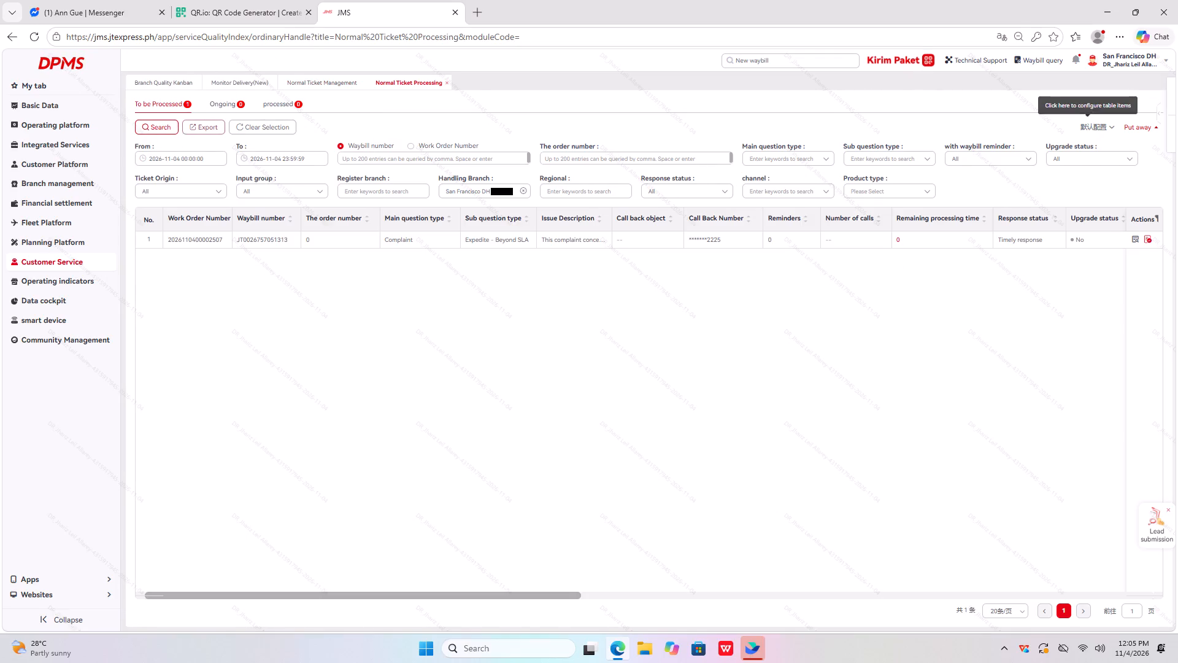
{"action": "left_click", "coordinate": [1148, 238]}
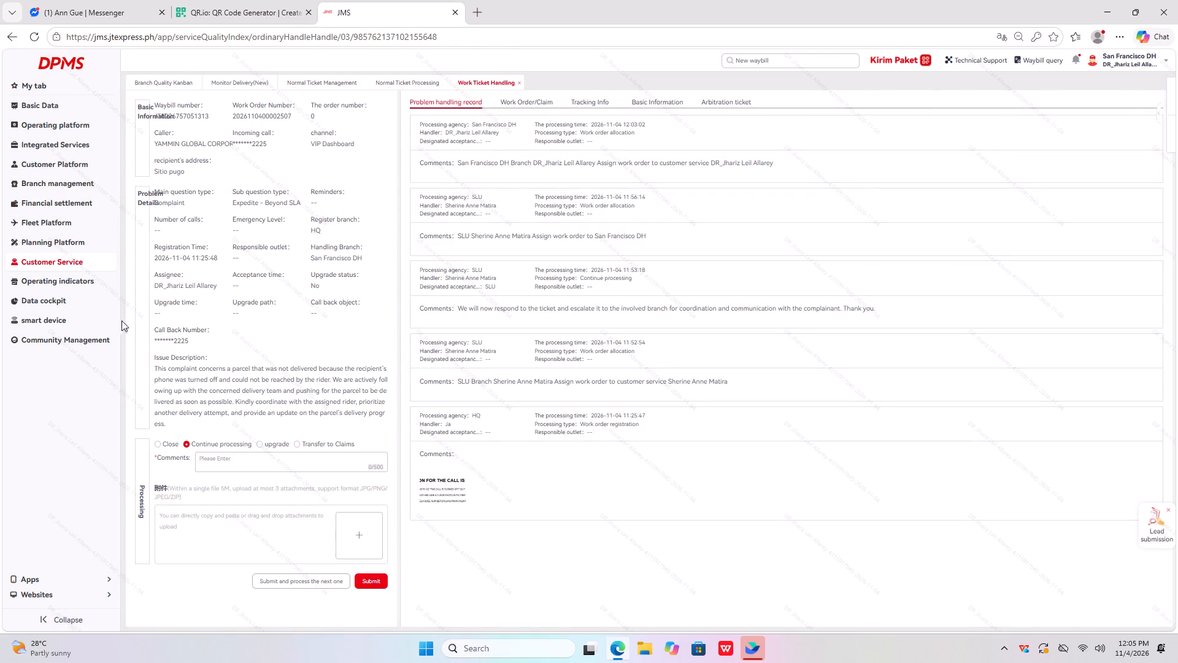
{"action": "scroll", "coordinate": [472, 255], "scroll_direction": "up", "scroll_amount": 5}
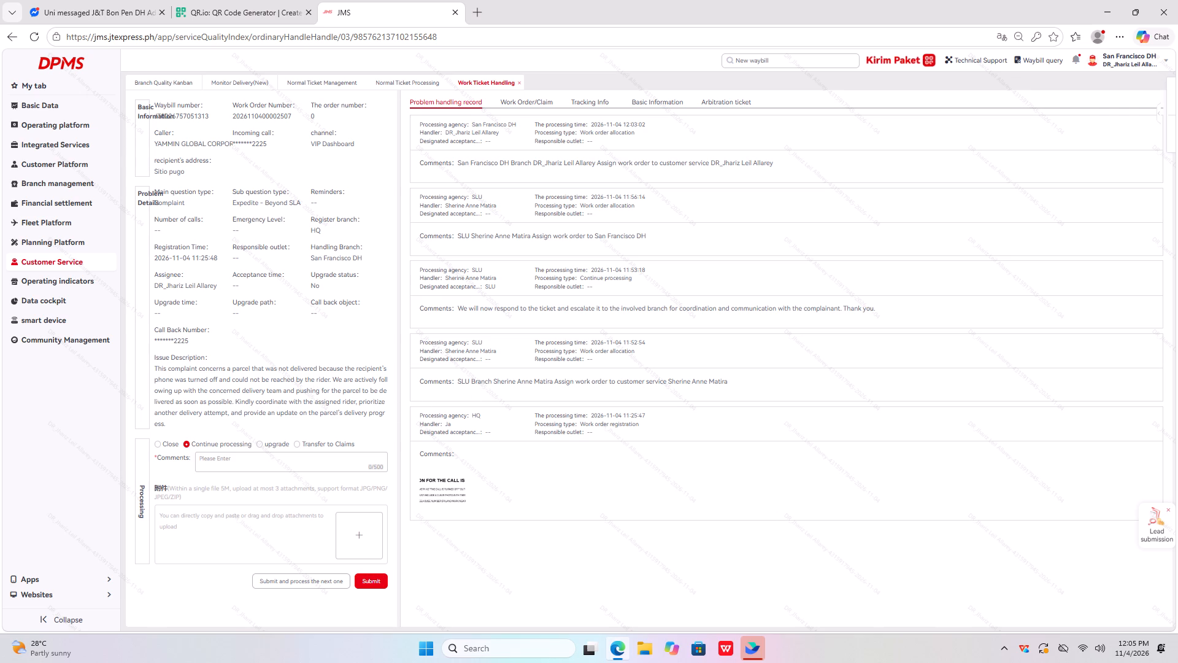
Select only the waybill number value, without its label, in the complaint ticket's basic information.
{"action": "scroll", "coordinate": [293, 301], "scroll_direction": "up", "scroll_amount": 2}
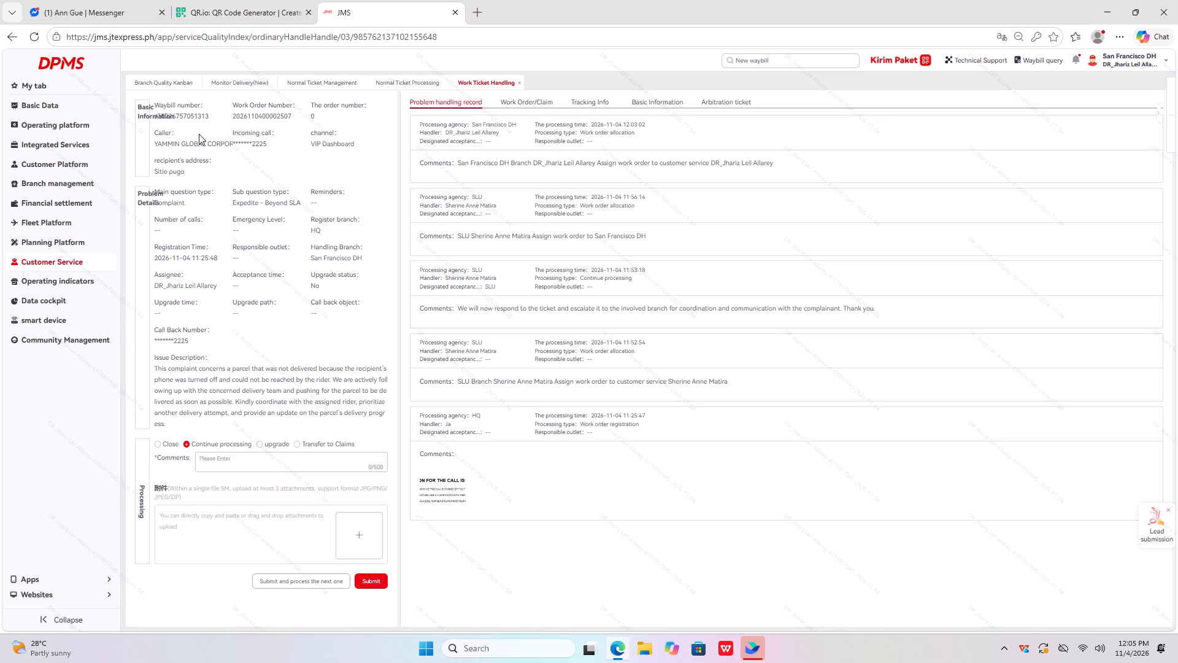
{"action": "left_click_drag", "start_coordinate": [209, 117], "coordinate": [153, 119]}
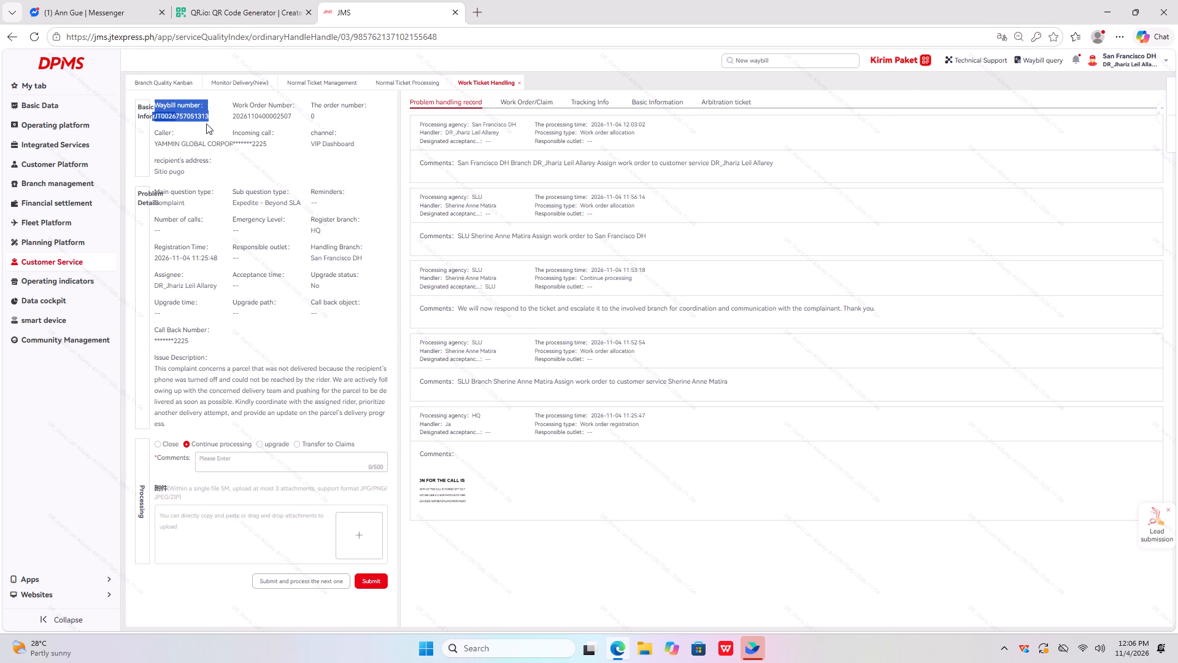
{"action": "left_click", "coordinate": [207, 121]}
{"action": "left_click_drag", "start_coordinate": [211, 118], "coordinate": [153, 118]}
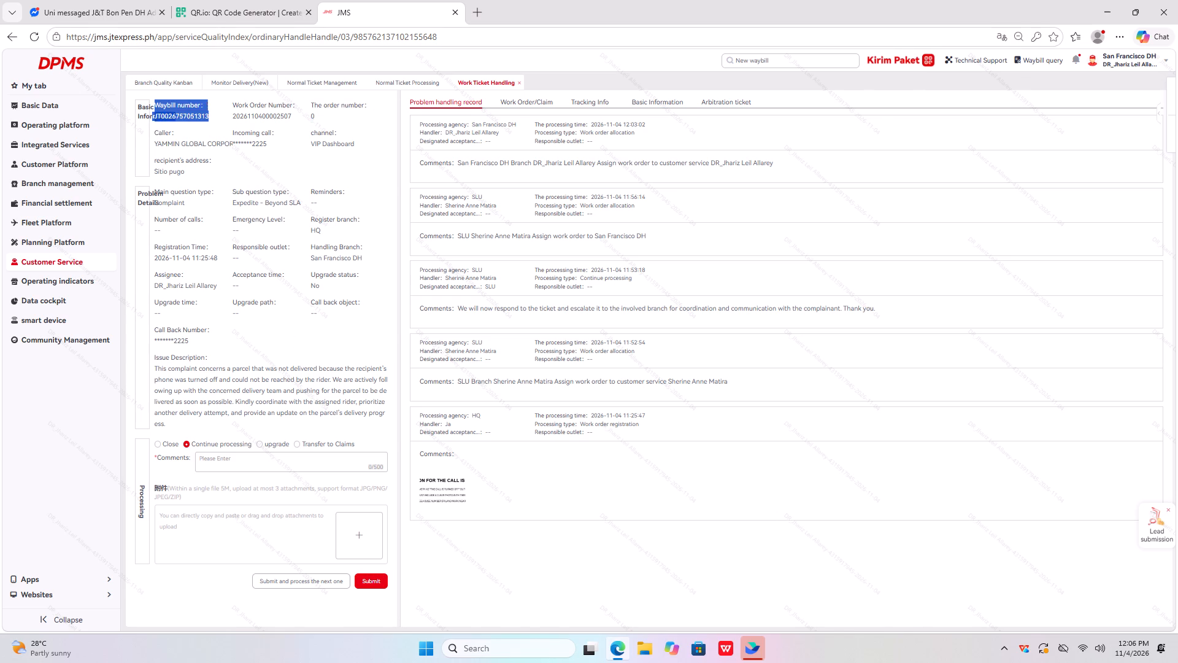
{"action": "left_click_drag", "start_coordinate": [153, 118], "coordinate": [155, 121]}
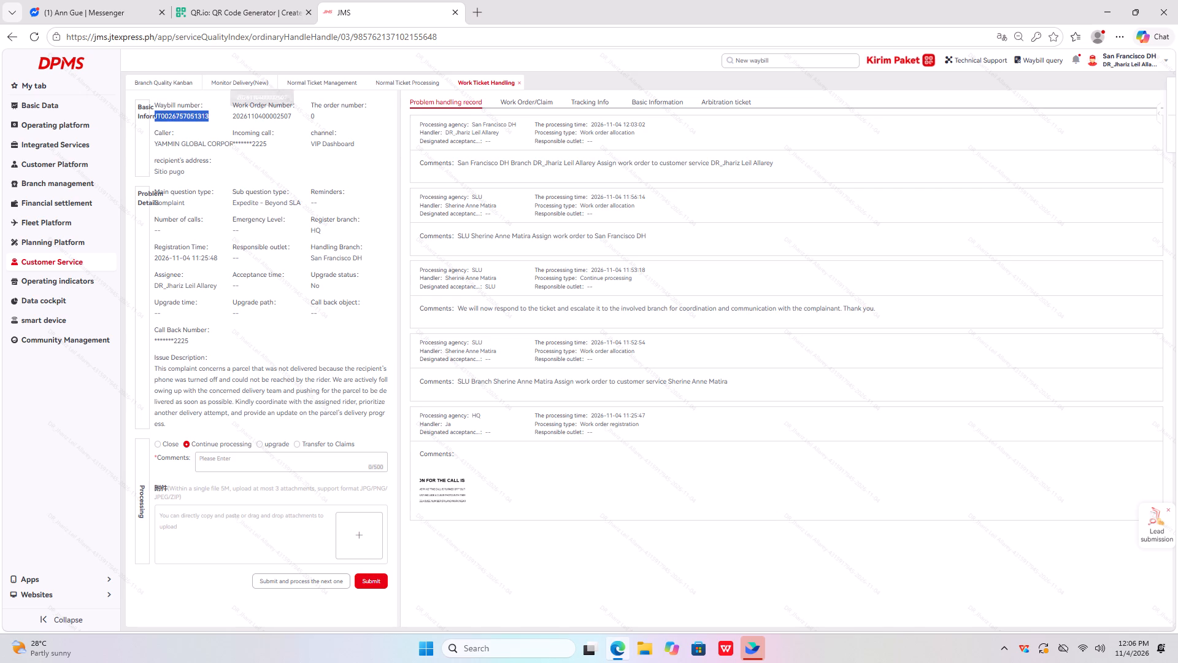
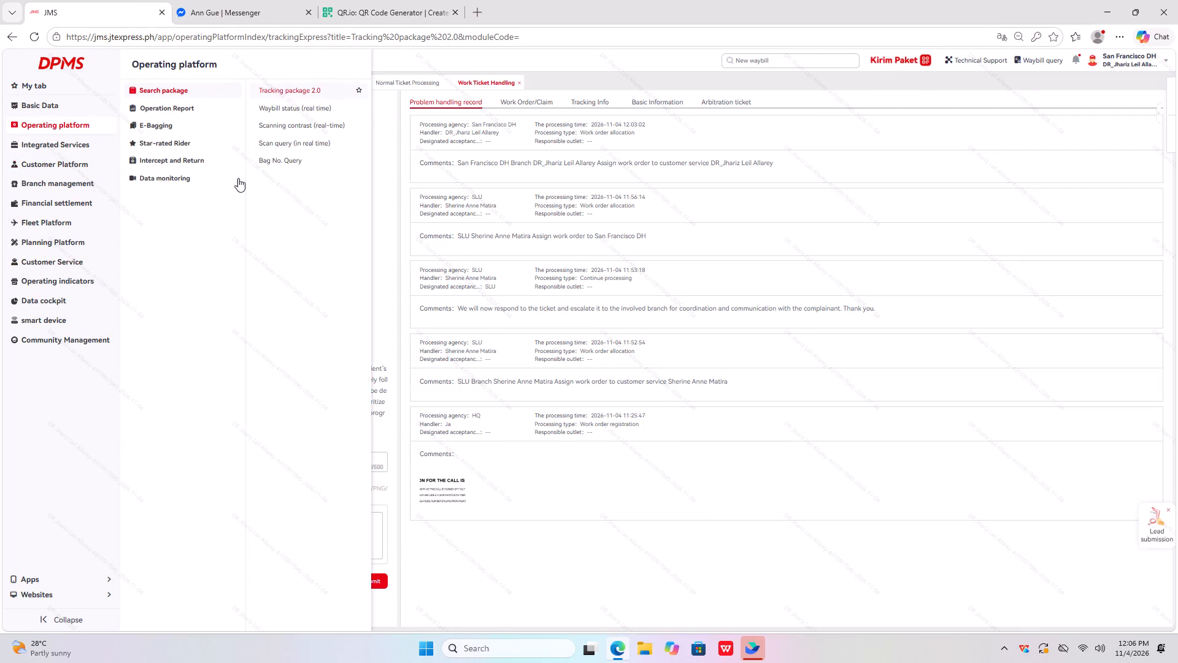
{"action": "left_click", "coordinate": [182, 207]}
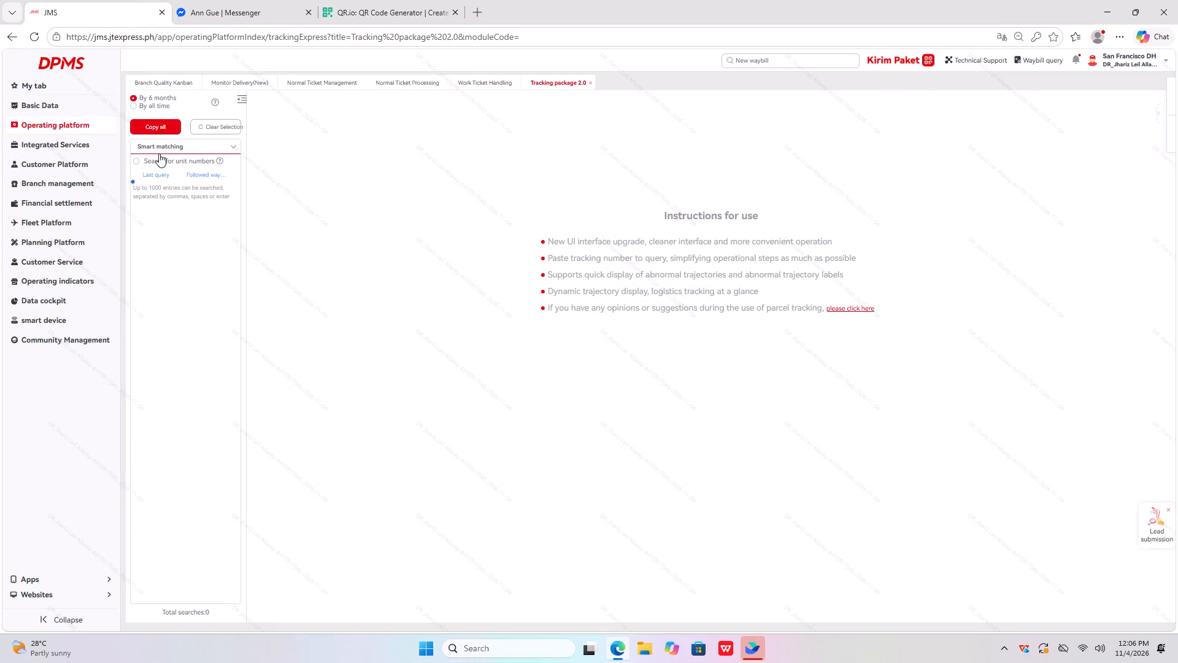
{"action": "key", "text": "ctrl+v"}
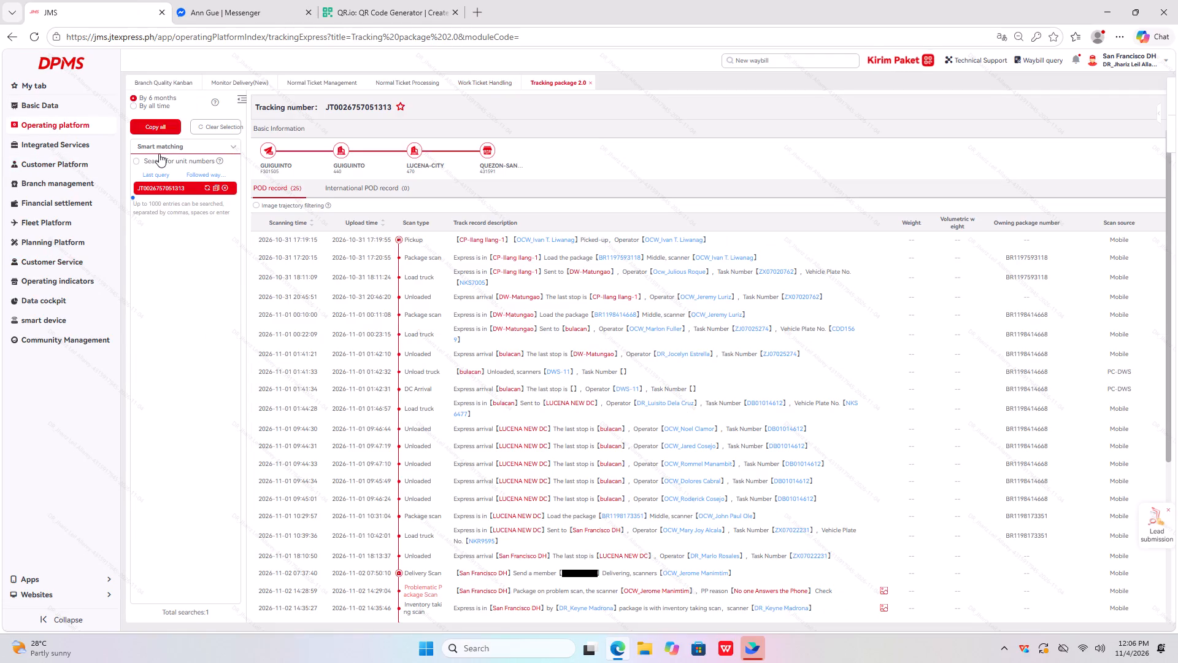
Review the waybill's POD scan record and expand its Basic Information for the order, shipping, sender and recipient details.
{"action": "scroll", "coordinate": [522, 568], "scroll_direction": "down", "scroll_amount": 3}
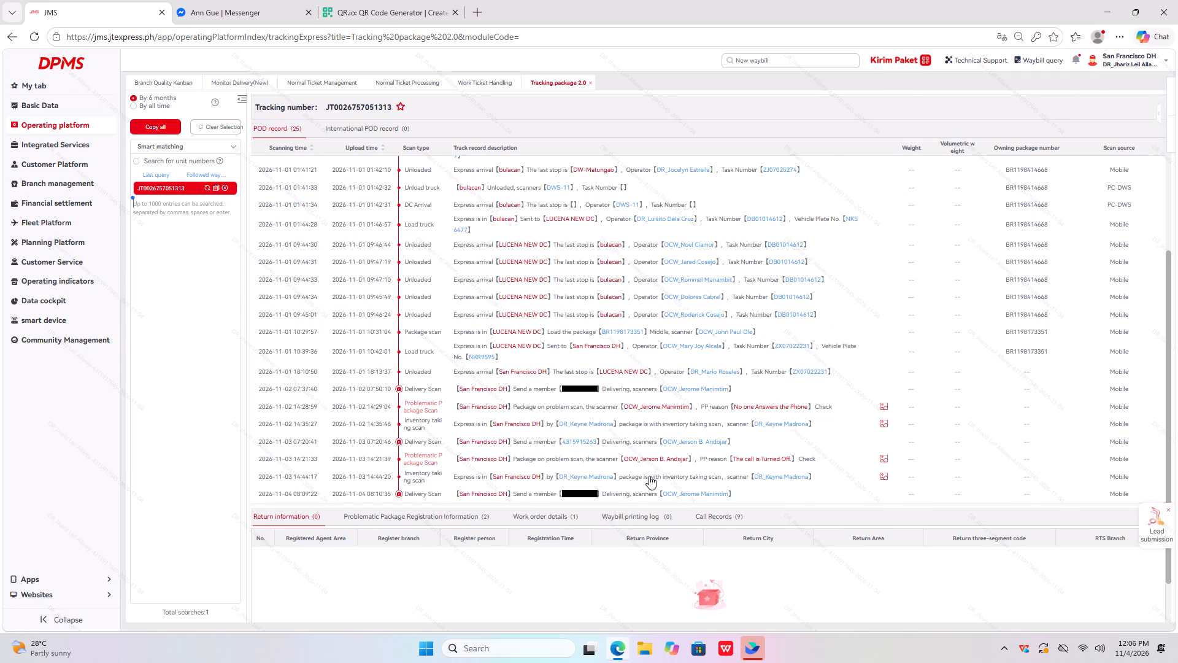
{"action": "scroll", "coordinate": [904, 366], "scroll_direction": "up", "scroll_amount": 6}
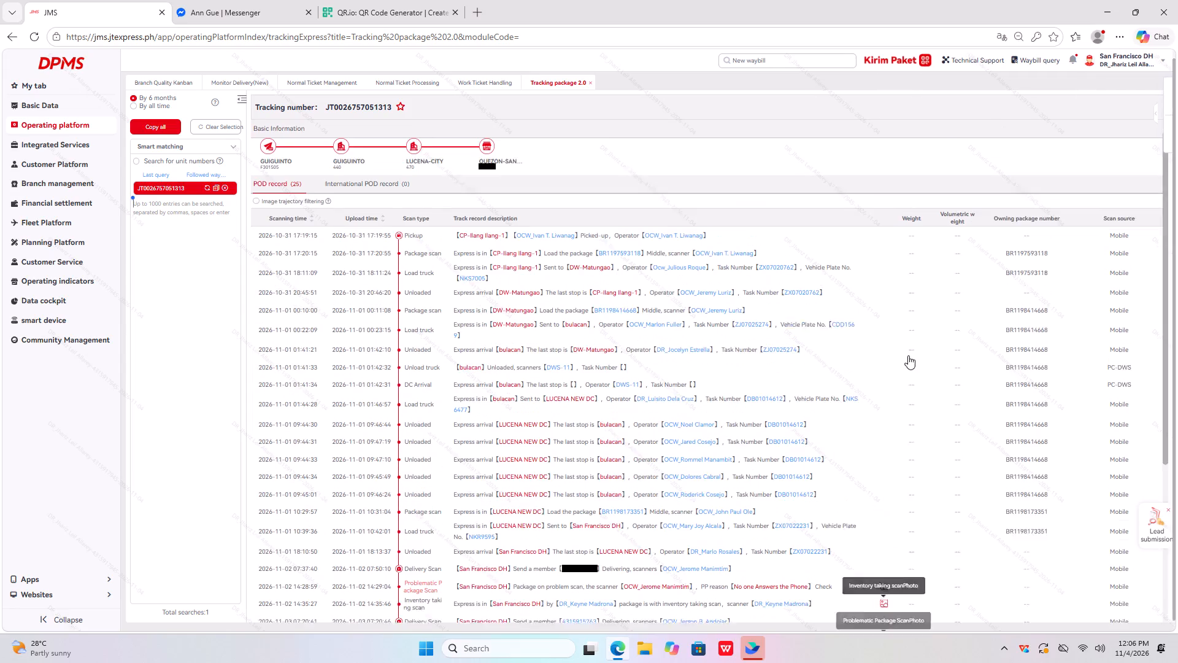
{"action": "scroll", "coordinate": [908, 355], "scroll_direction": "up", "scroll_amount": 7}
{"action": "left_click", "coordinate": [655, 134]}
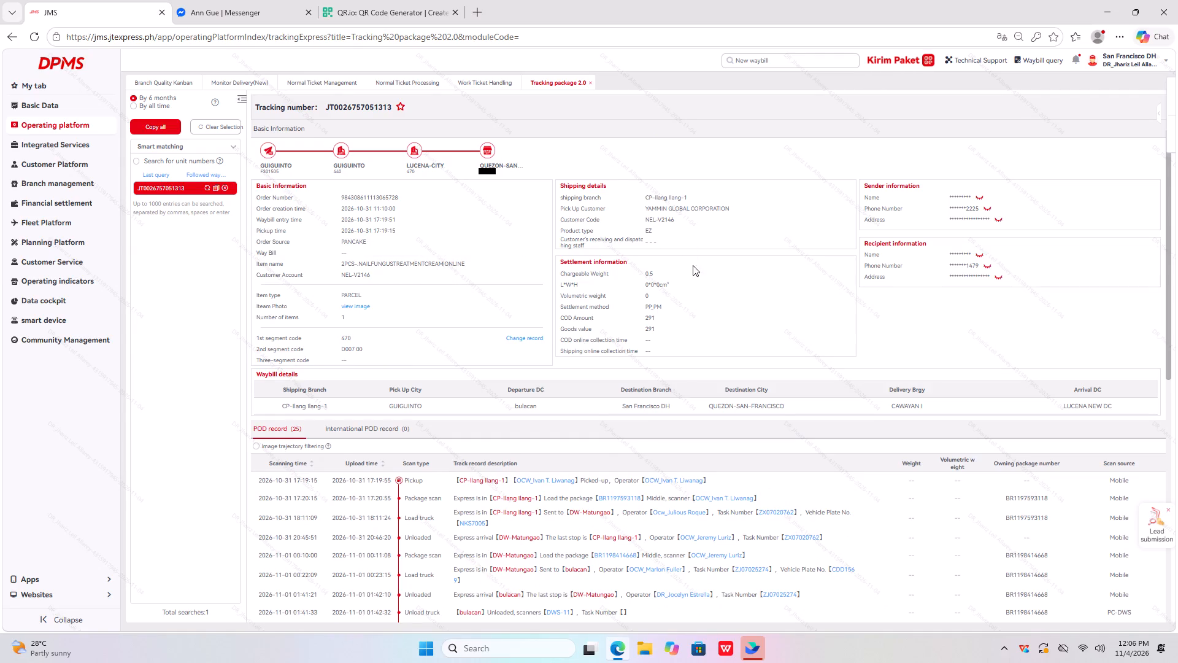
Reveal the recipient's masked name, address and phone number in the parcel's tracking details.
{"action": "left_click", "coordinate": [978, 253]}
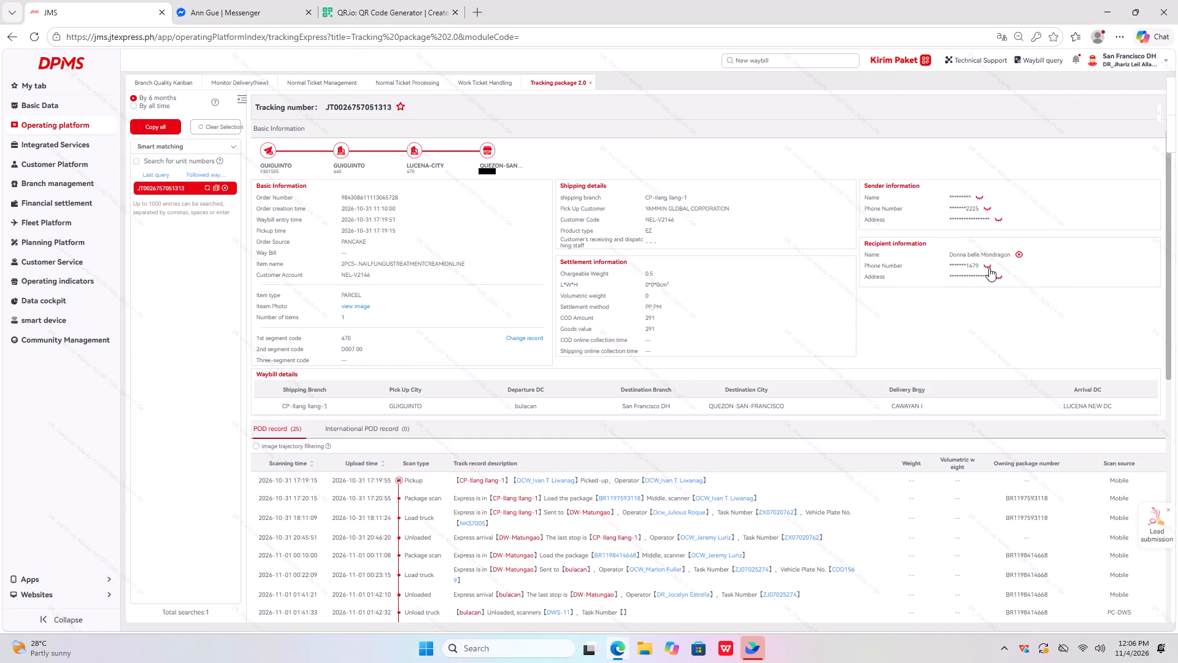
{"action": "left_click", "coordinate": [1000, 278]}
{"action": "left_click", "coordinate": [988, 267]}
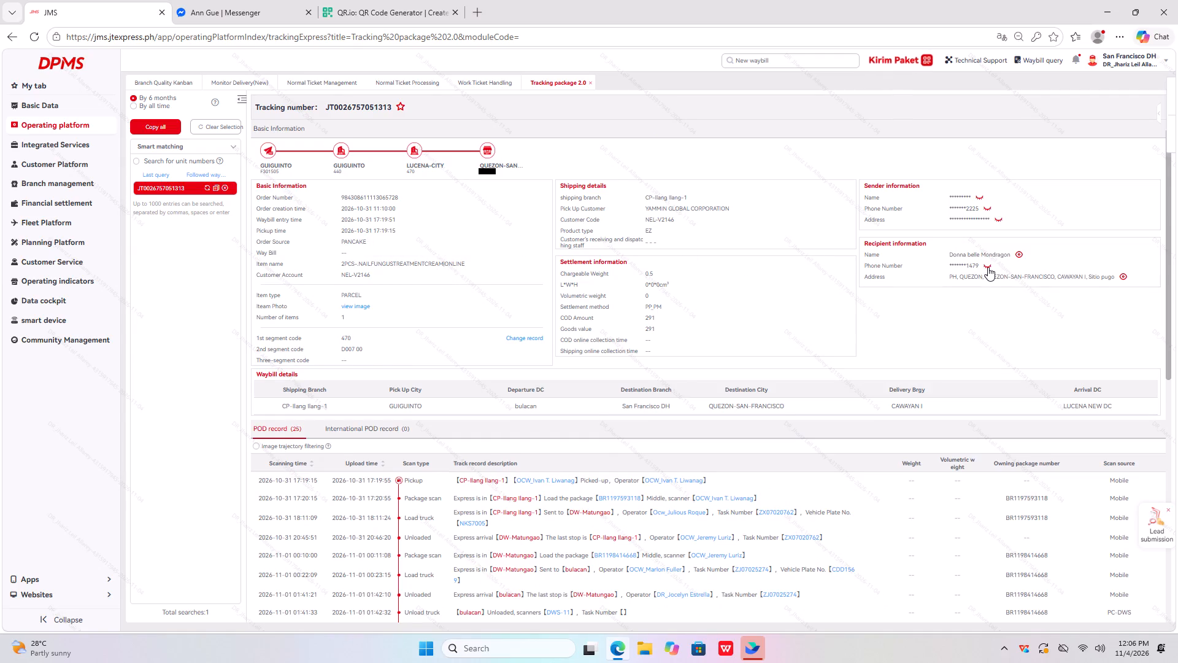
View the problematic package scan photos from November 3 and November 2 in the parcel's POD record.
{"action": "scroll", "coordinate": [848, 327], "scroll_direction": "down", "scroll_amount": 12}
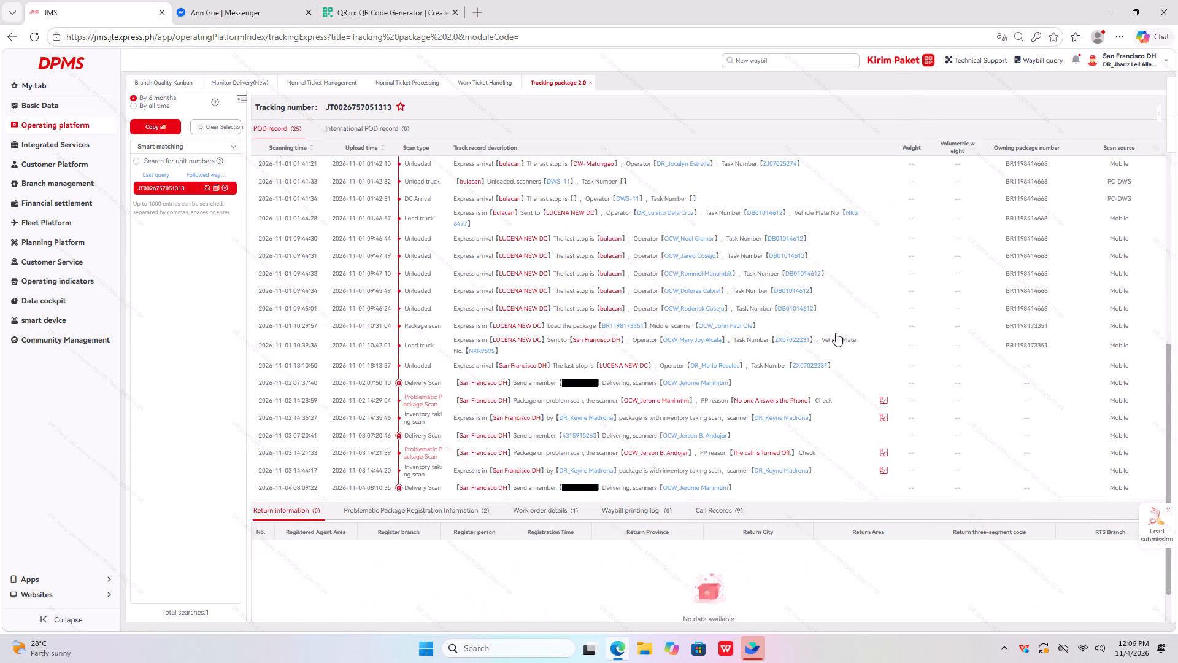
{"action": "scroll", "coordinate": [836, 333], "scroll_direction": "down", "scroll_amount": 2}
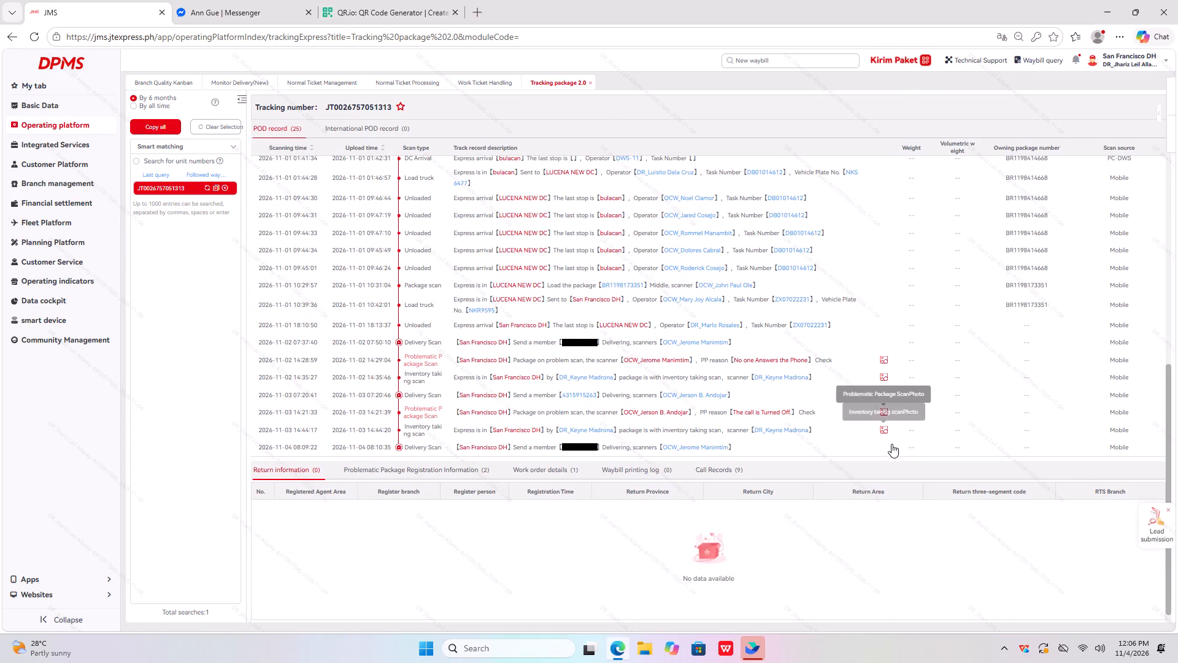
{"action": "left_click", "coordinate": [883, 409]}
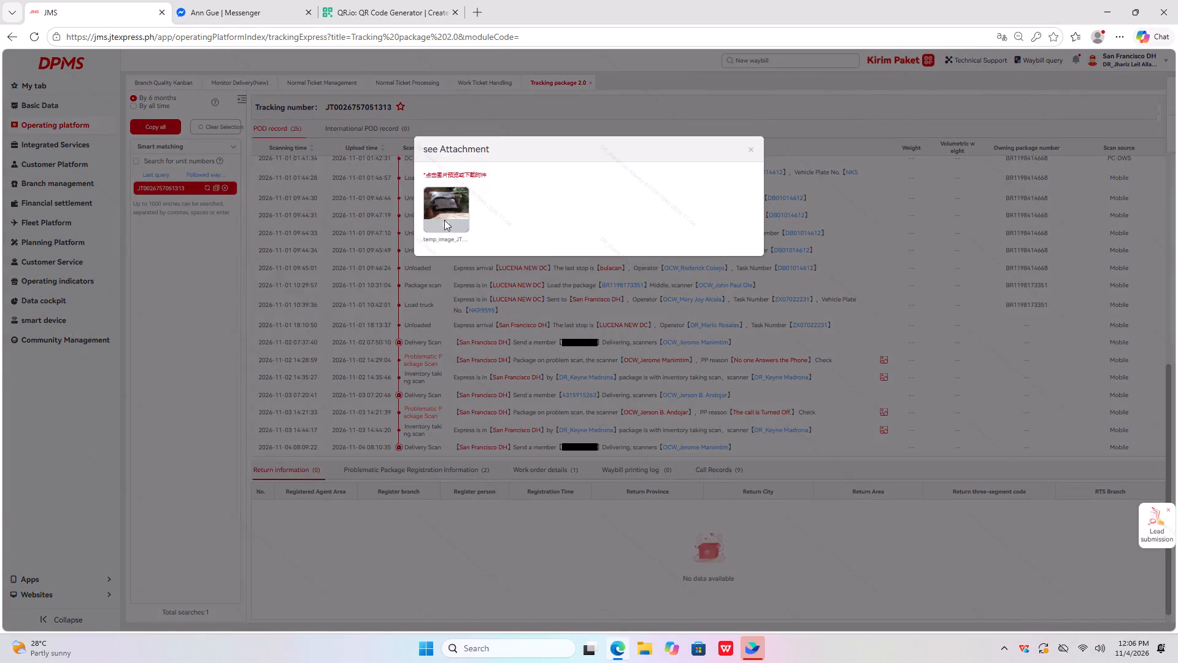
{"action": "left_click", "coordinate": [447, 225]}
{"action": "left_click", "coordinate": [837, 489]}
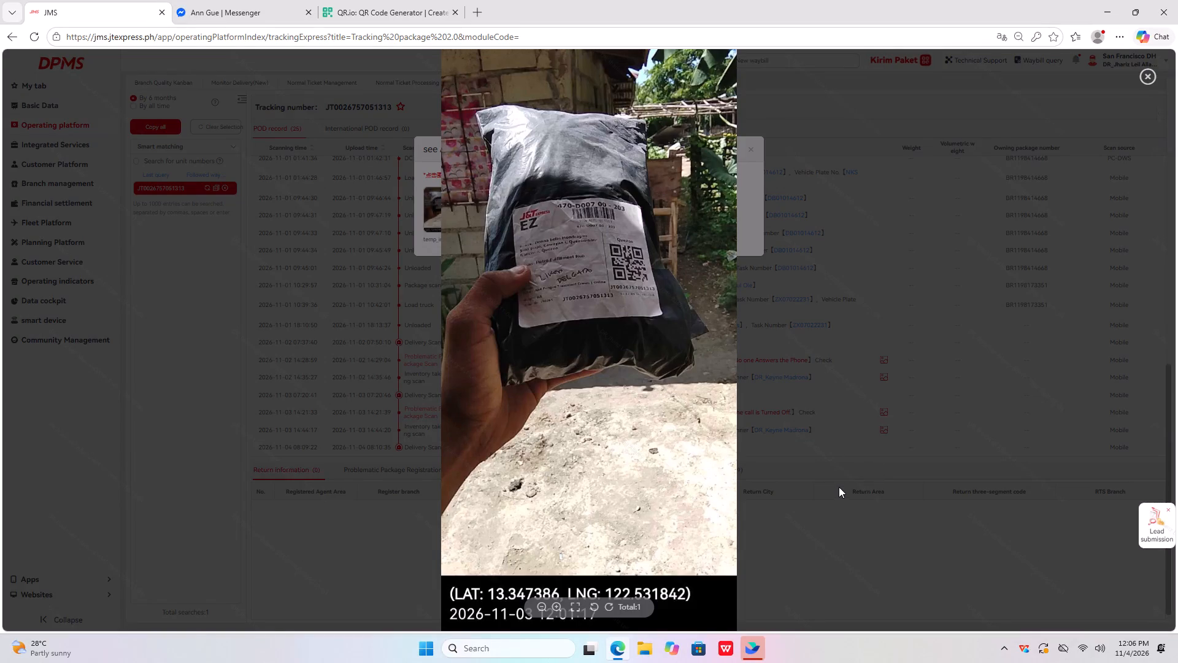
{"action": "left_click", "coordinate": [919, 385]}
{"action": "left_click", "coordinate": [879, 359]}
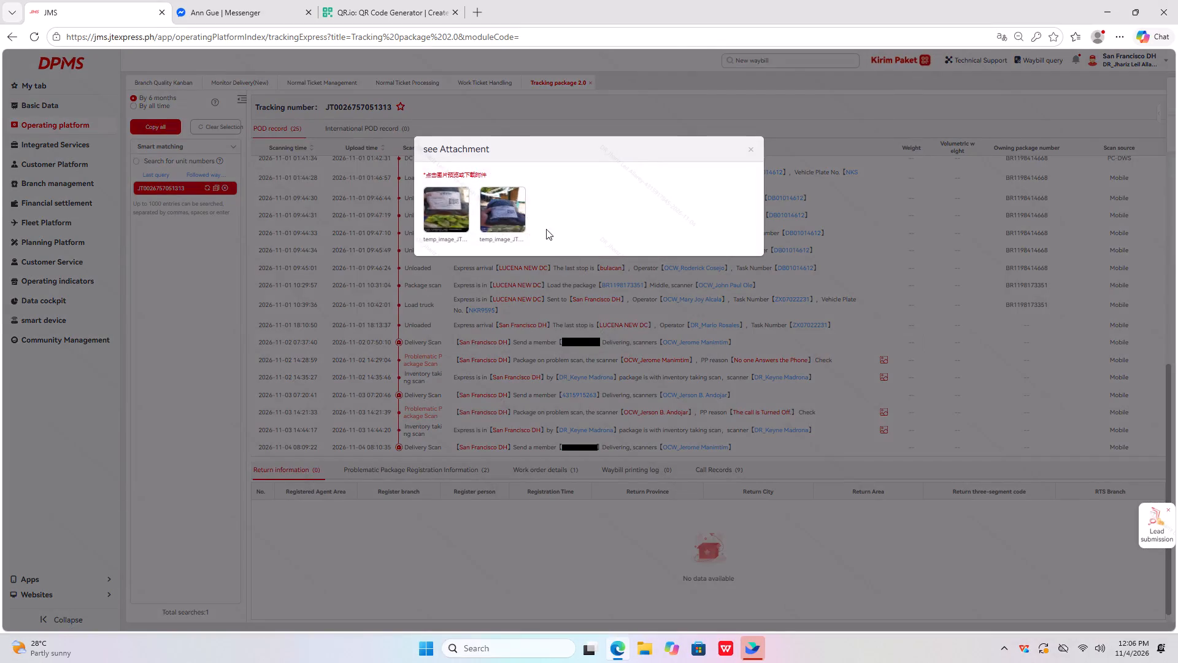
{"action": "left_click", "coordinate": [502, 224]}
{"action": "left_click", "coordinate": [831, 350]}
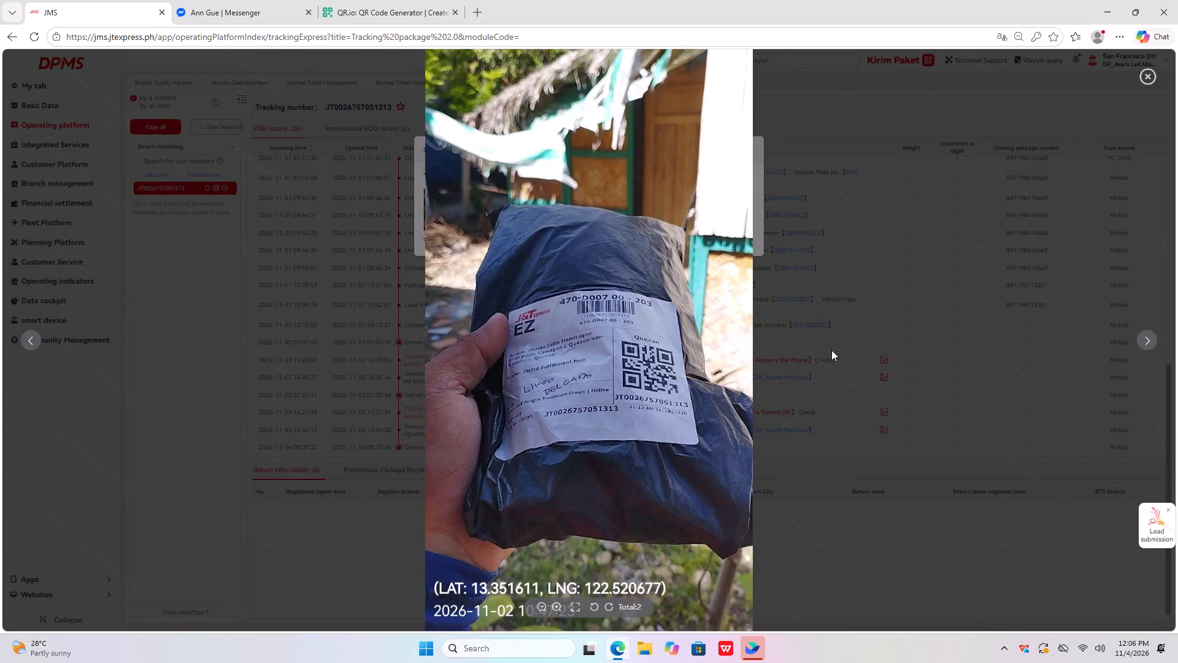
{"action": "left_click", "coordinate": [959, 421]}
View the photo attached to the November 3 inventory taking scan.
{"action": "left_click", "coordinate": [883, 431]}
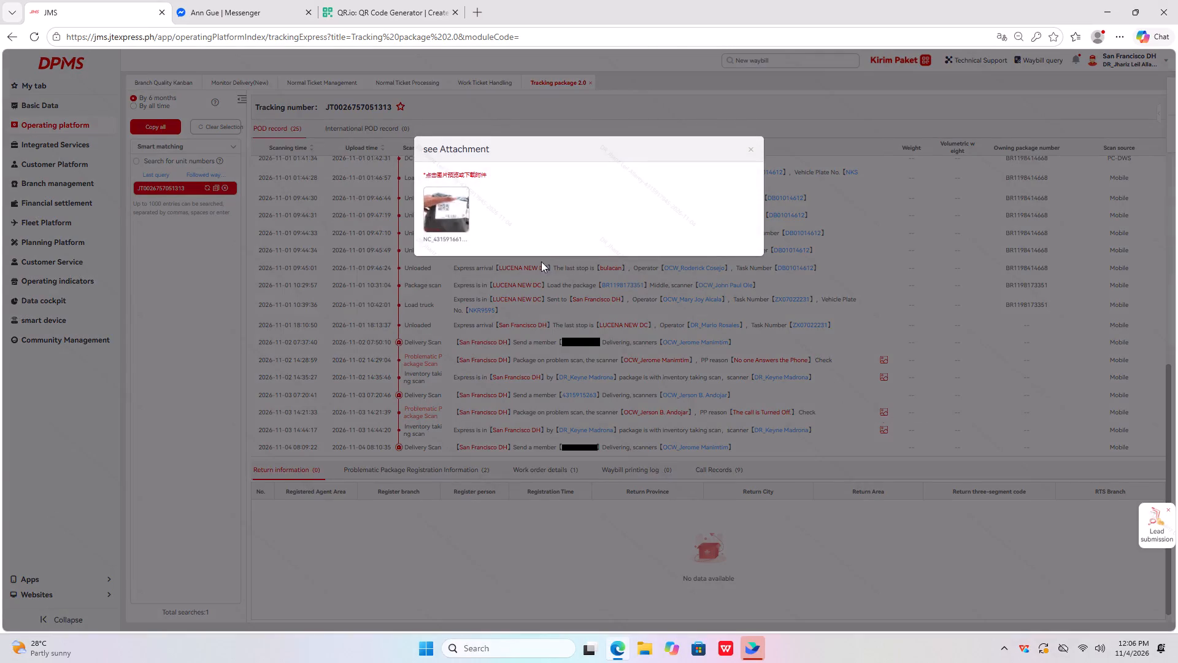
{"action": "left_click", "coordinate": [442, 223]}
{"action": "left_click", "coordinate": [934, 349]}
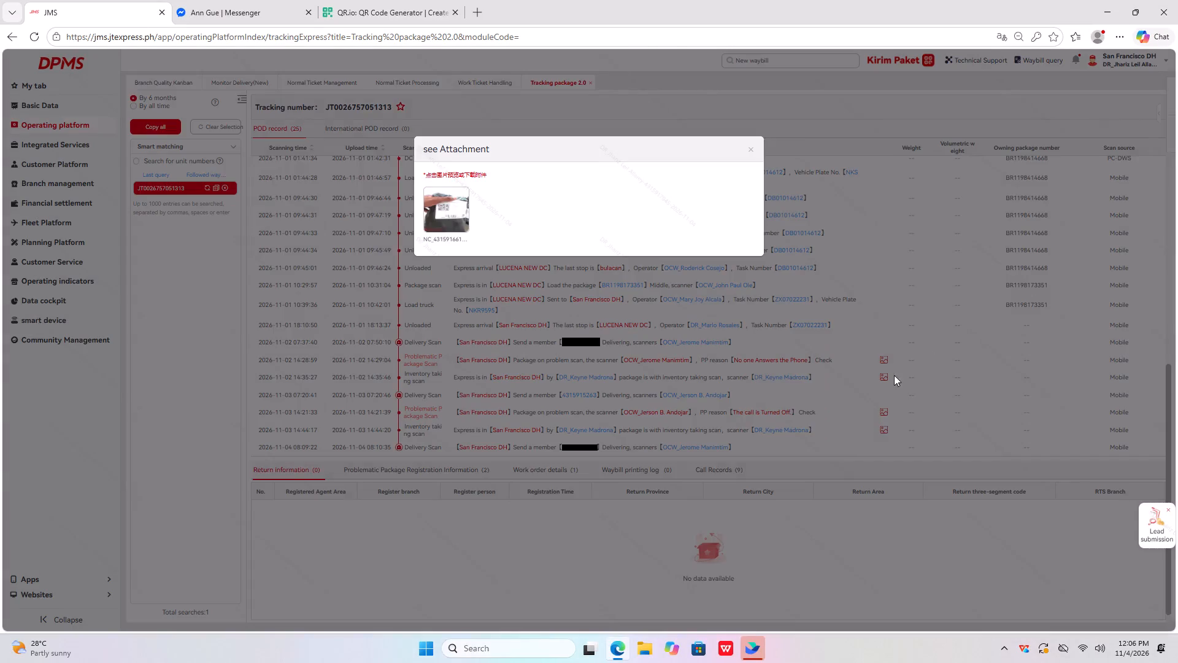
{"action": "left_click", "coordinate": [943, 379]}
Recheck the November 2 and November 3 problematic package scan photos and return to the parcel's basic information.
{"action": "left_click", "coordinate": [881, 359]}
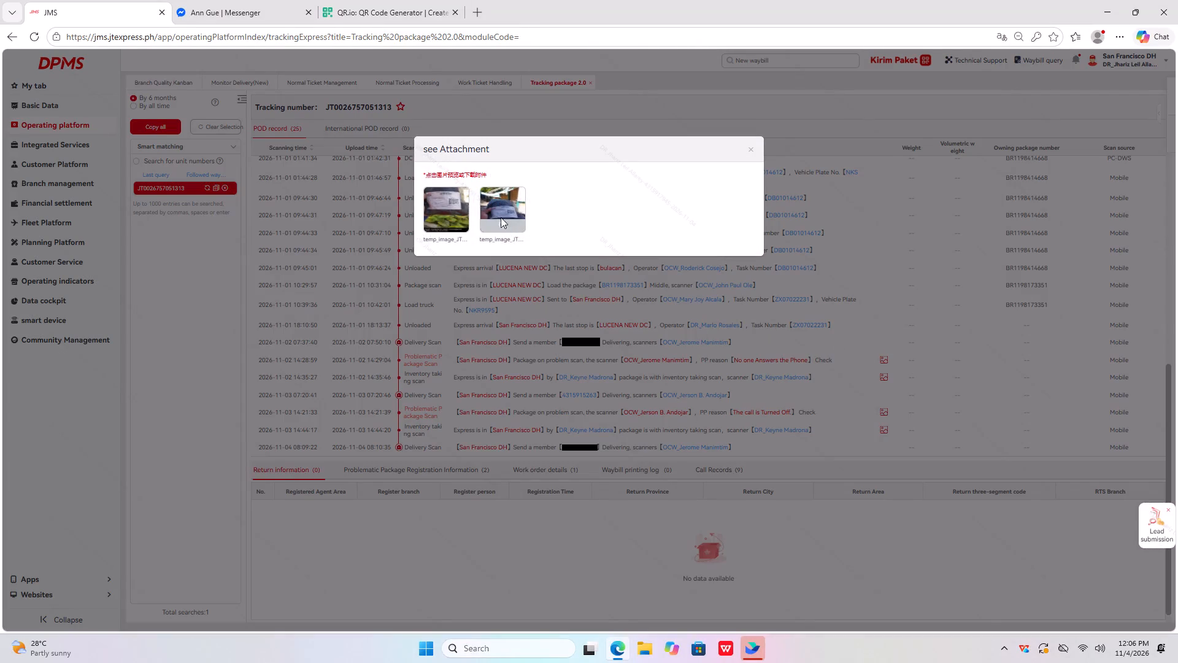
{"action": "left_click", "coordinate": [506, 229]}
{"action": "left_click", "coordinate": [503, 222]}
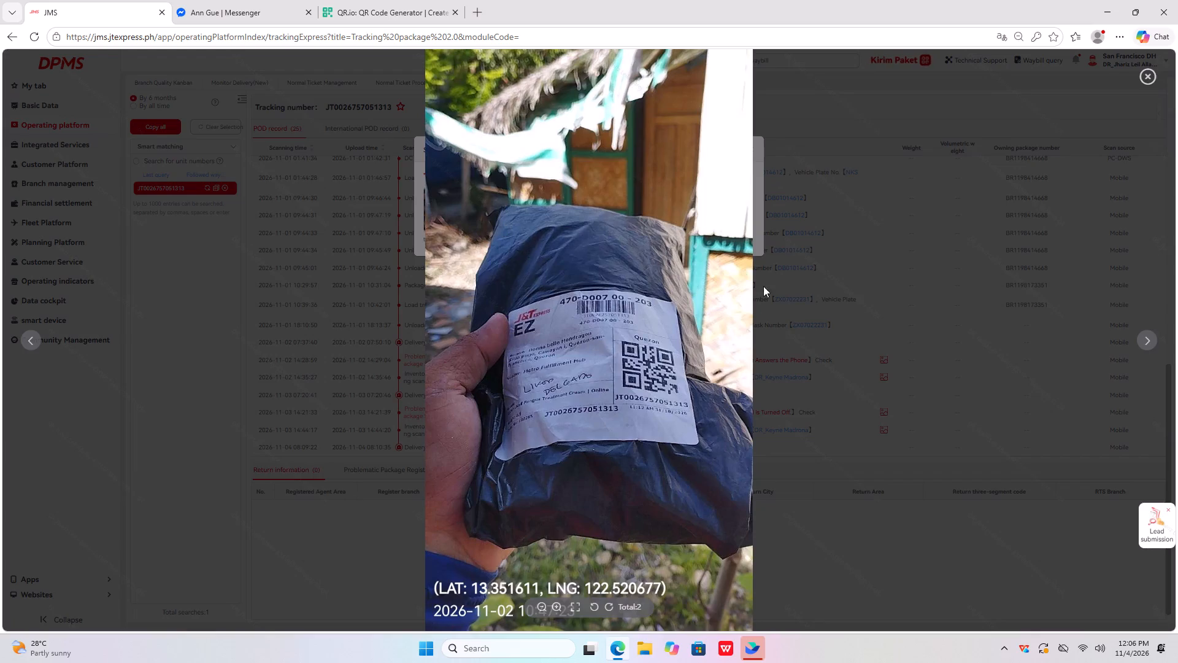
{"action": "left_click", "coordinate": [922, 370]}
{"action": "left_click", "coordinate": [911, 390]}
{"action": "left_click", "coordinate": [882, 413]}
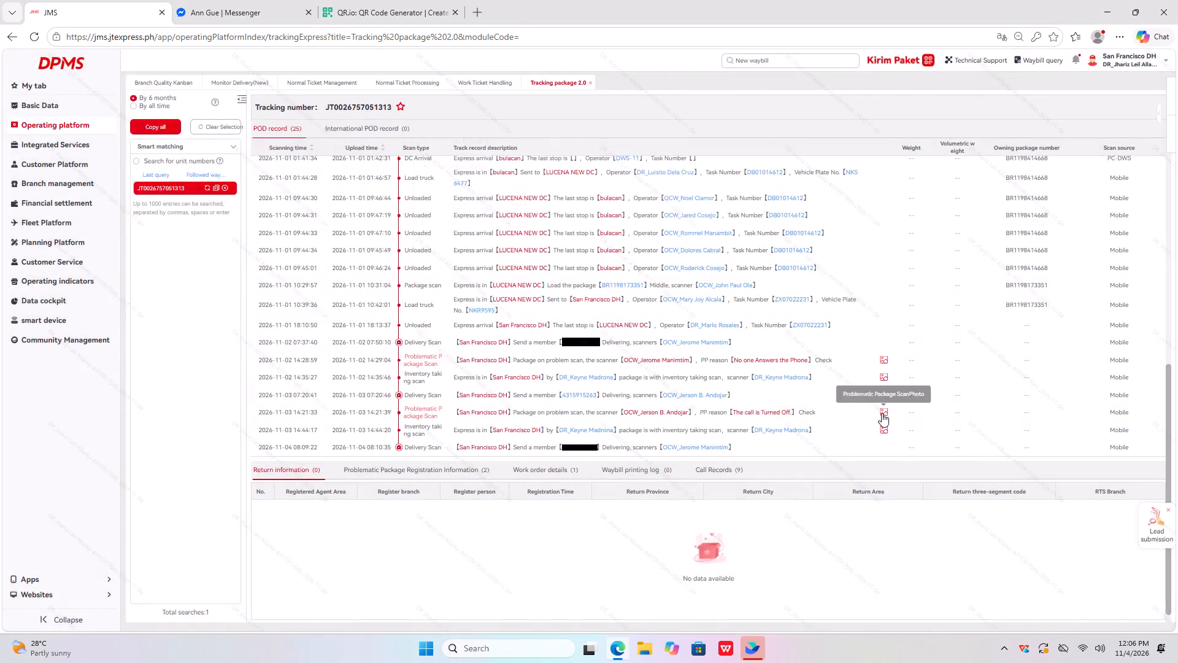
{"action": "left_click", "coordinate": [448, 219]}
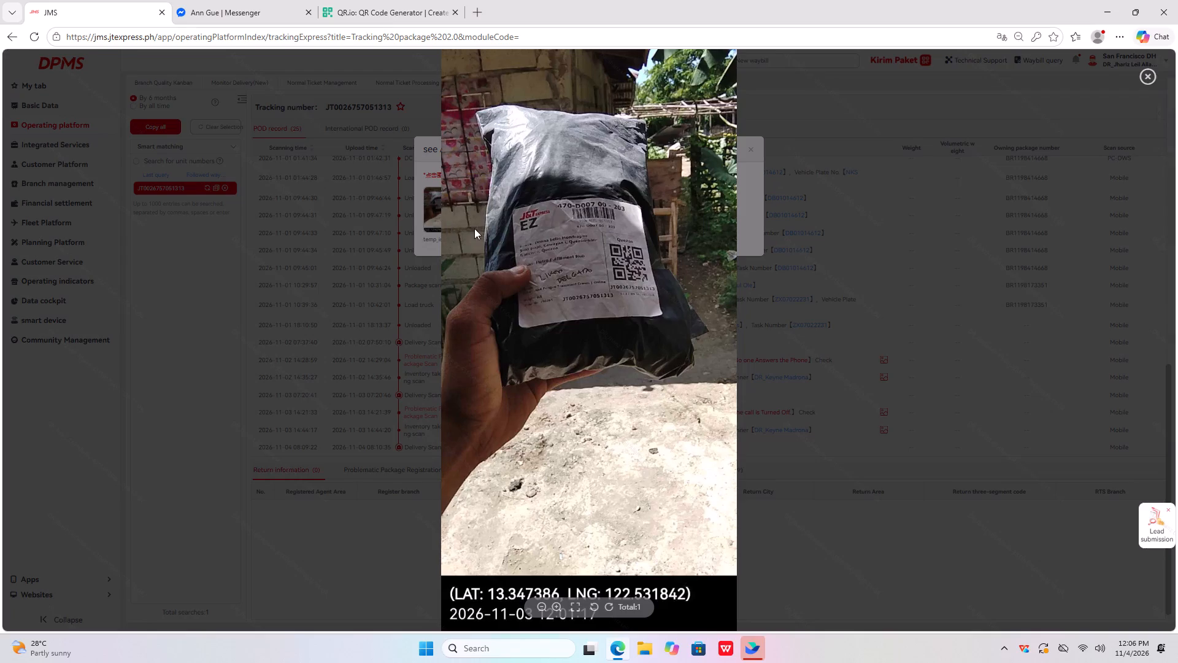
{"action": "left_click", "coordinate": [875, 341]}
{"action": "left_click", "coordinate": [880, 345]}
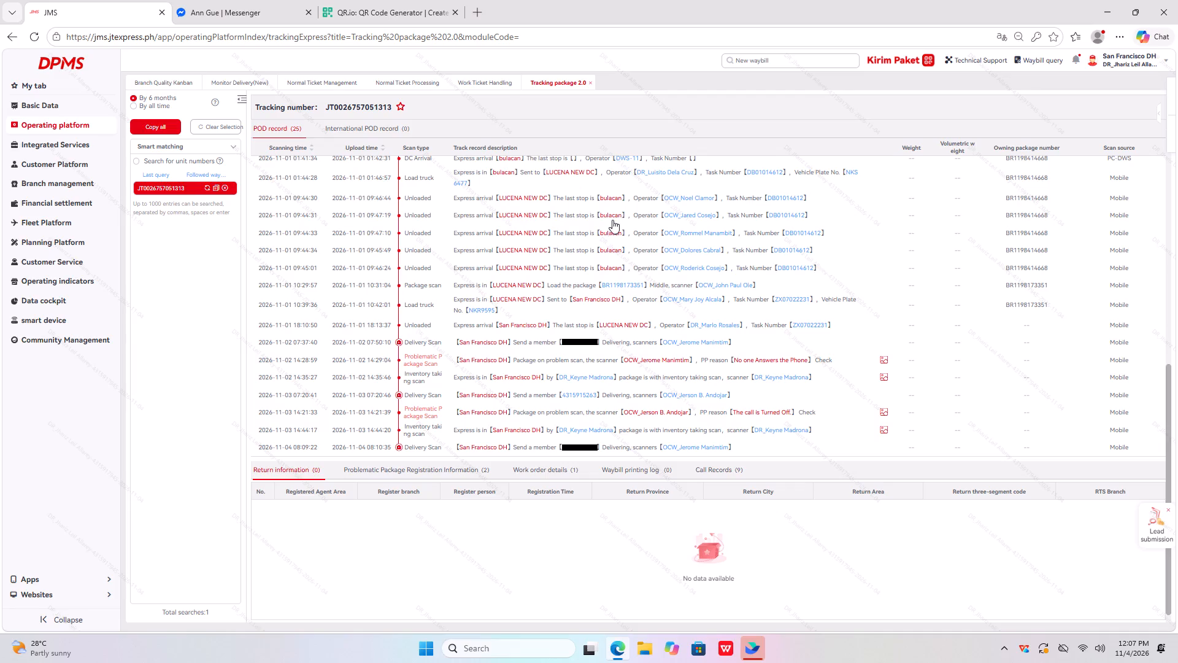
{"action": "scroll", "coordinate": [1152, 188], "scroll_direction": "up", "scroll_amount": 5}
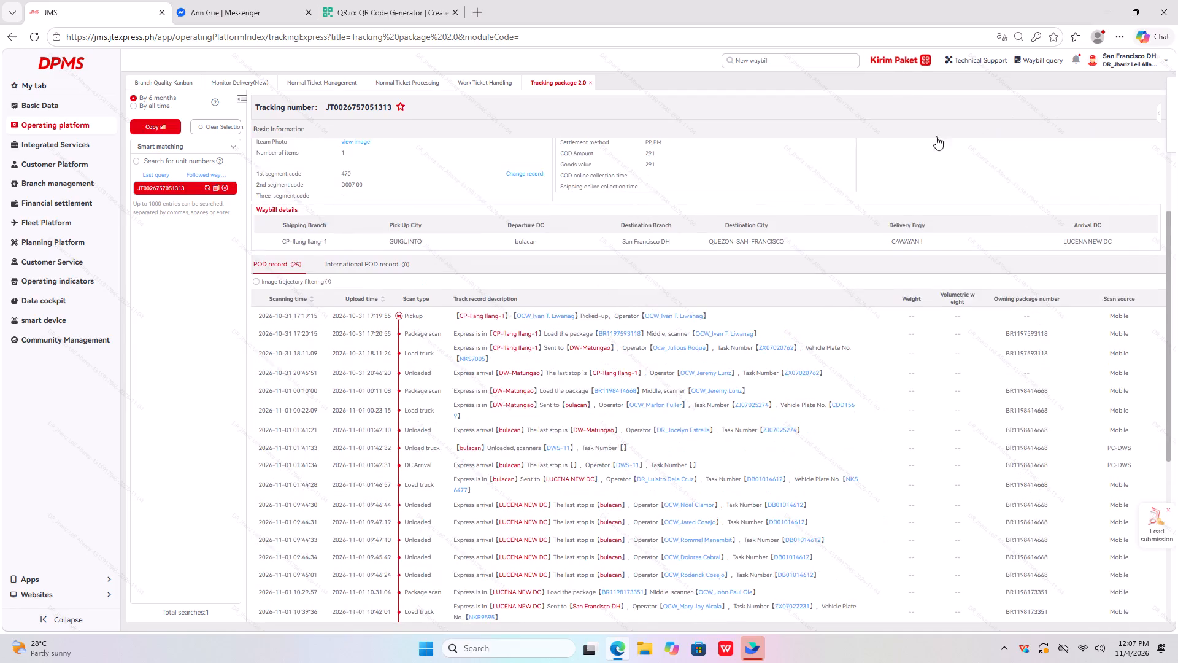
{"action": "scroll", "coordinate": [925, 141], "scroll_direction": "up", "scroll_amount": 4}
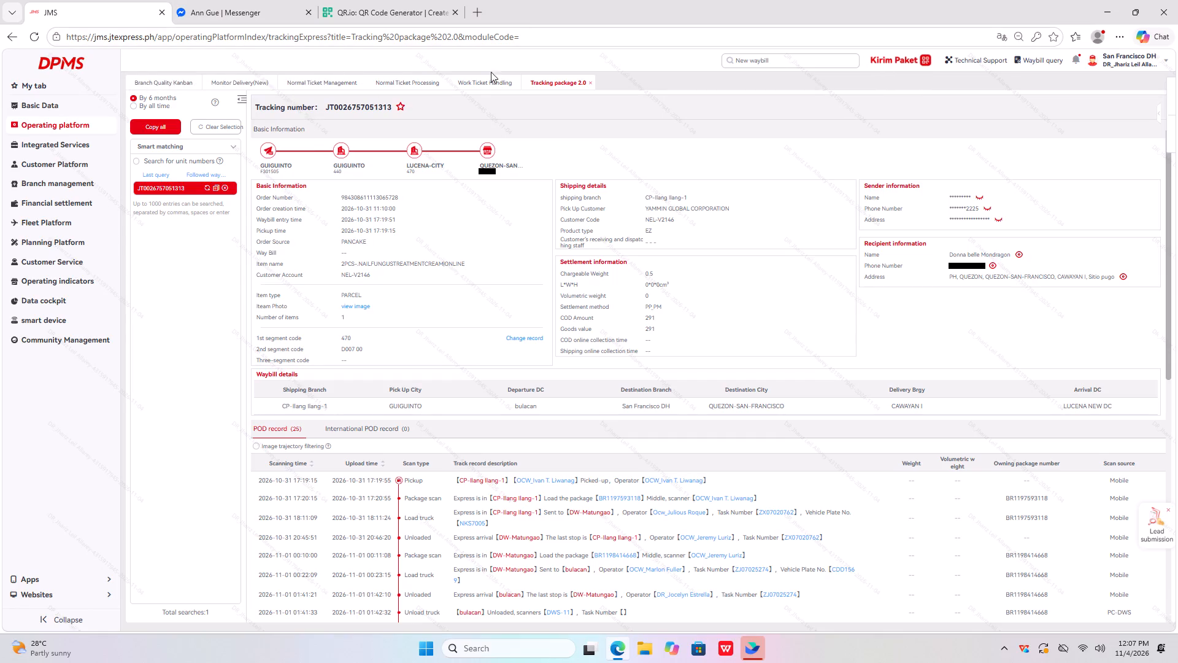
Switch to Feishu, refresh the expired login QR code to sign in, and dismiss the group message notification.
{"action": "left_click", "coordinate": [757, 649]}
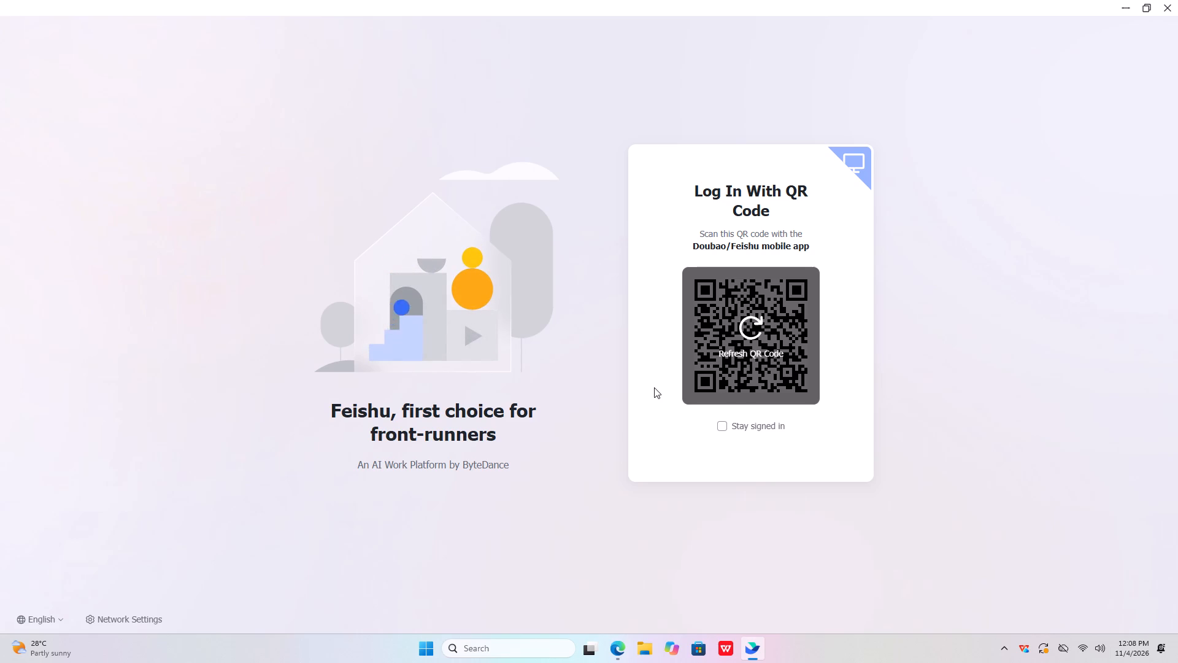
{"action": "left_click", "coordinate": [745, 335]}
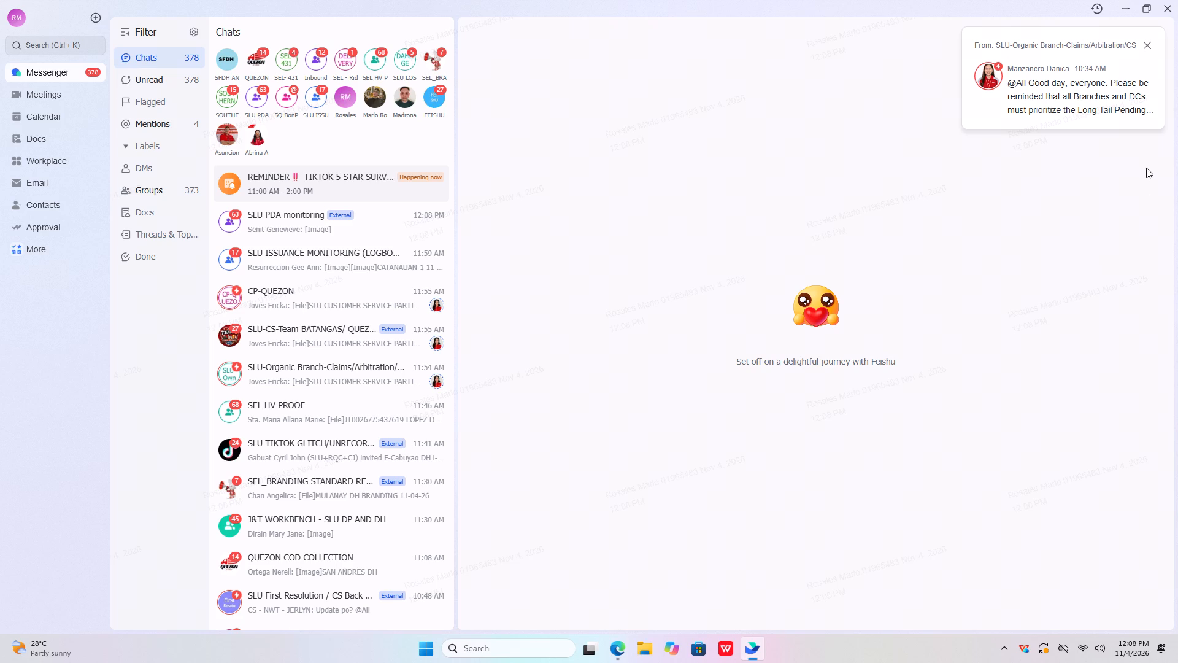
{"action": "left_click", "coordinate": [1149, 46]}
{"action": "left_click", "coordinate": [1123, 5]}
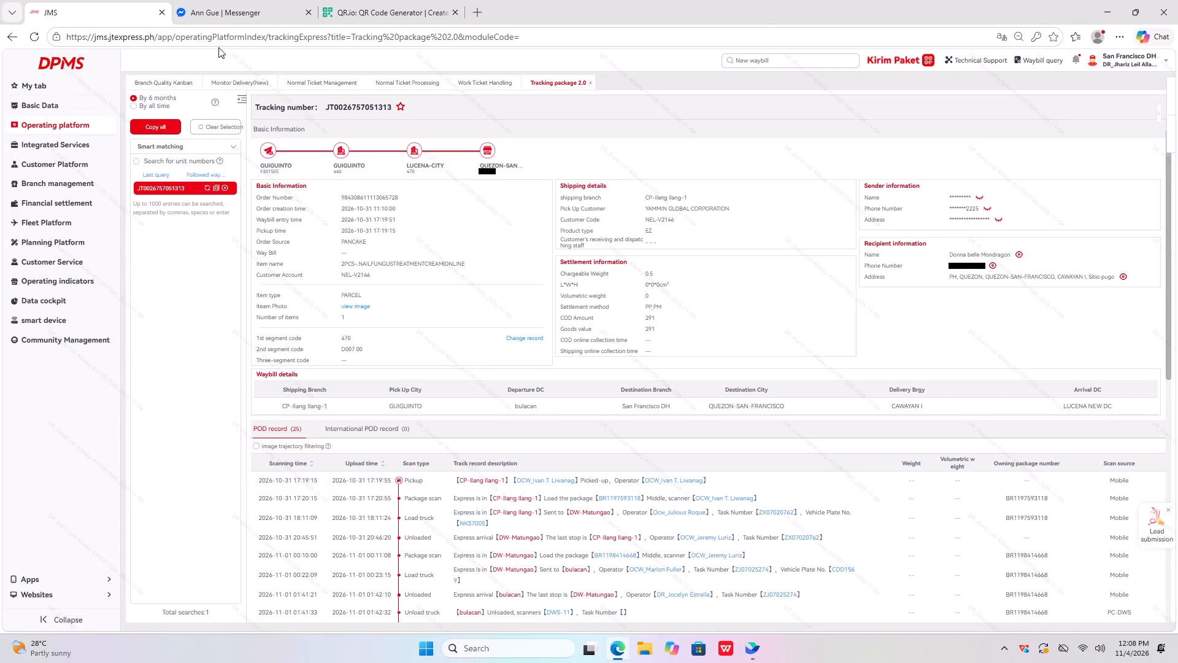
Return to JMS in Edge and review the complaint's issue description and handling record in Work Ticket Handling.
{"action": "left_click", "coordinate": [487, 85]}
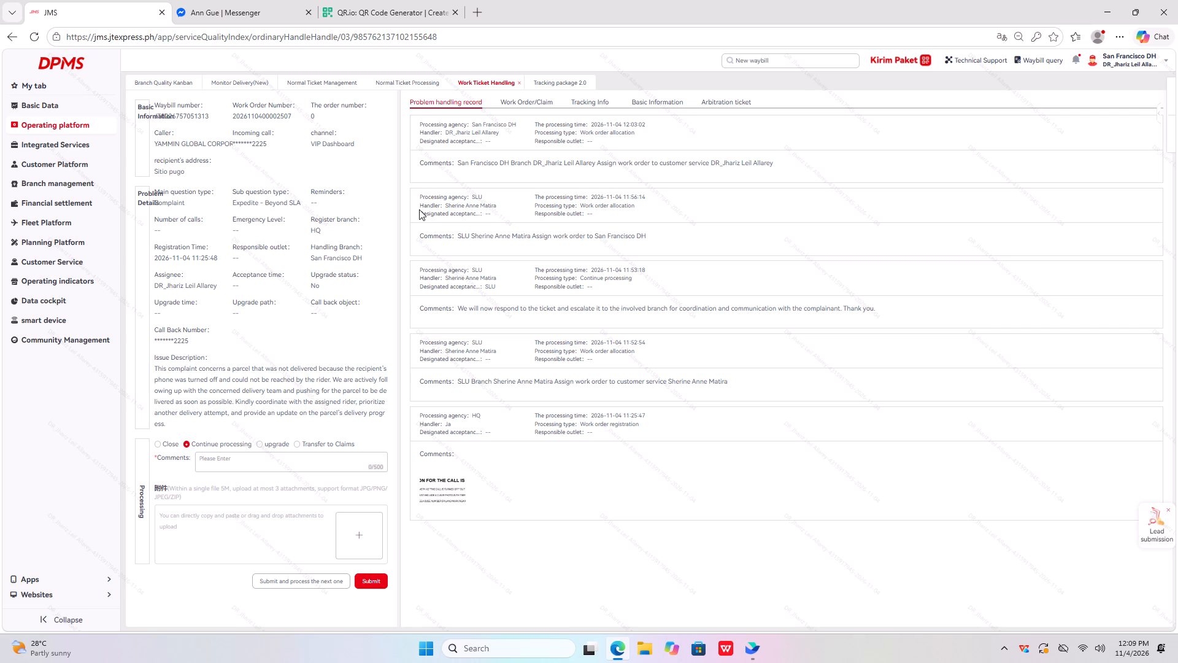
Switch to Feishu and look through the San Francisco DH general clerk's chat for the CS WORK TICKET GUIDELINES document.
{"action": "left_click", "coordinate": [757, 645]}
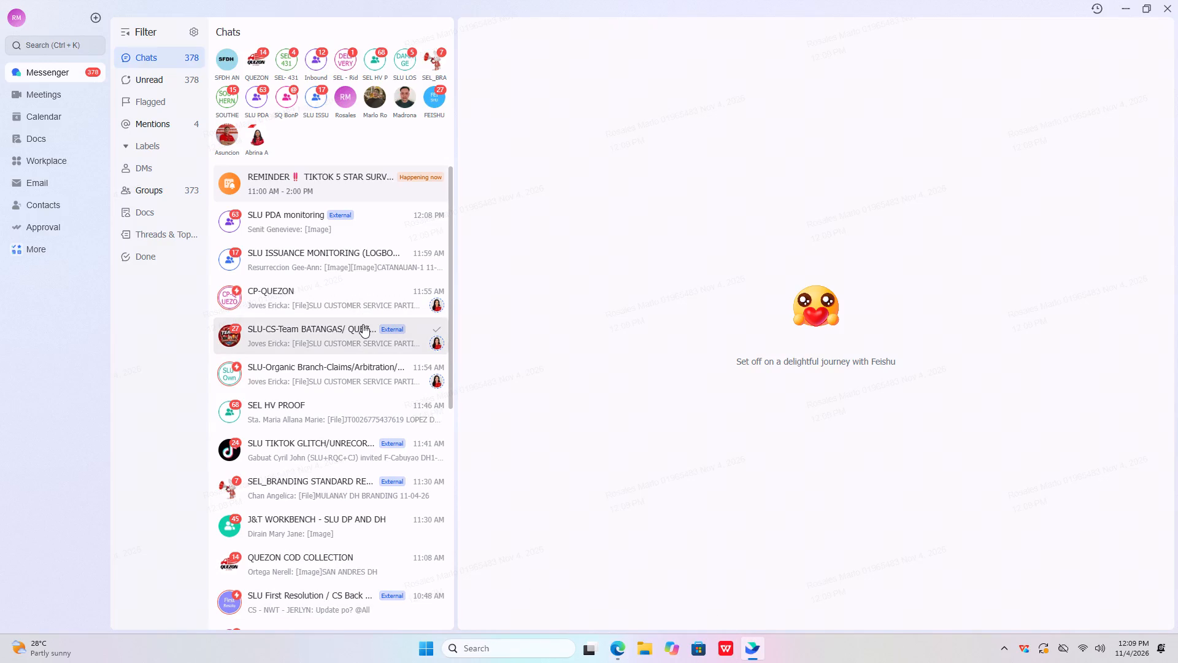
{"action": "left_click", "coordinate": [401, 107]}
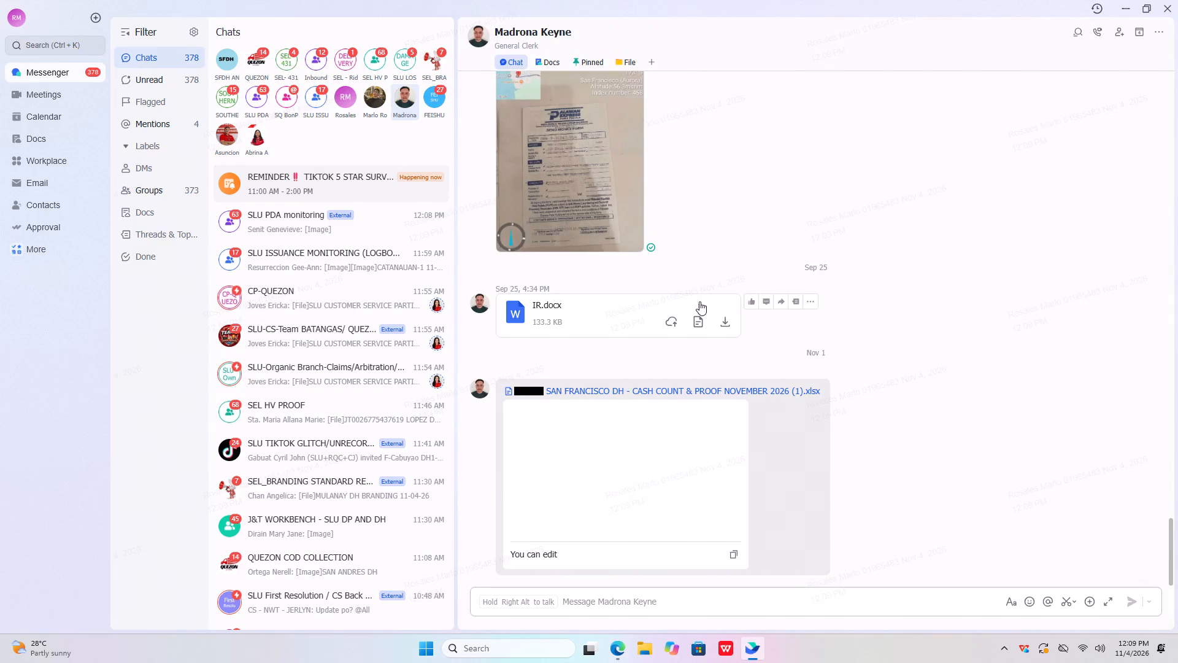
{"action": "scroll", "coordinate": [644, 297], "scroll_direction": "down", "scroll_amount": 3}
{"action": "scroll", "coordinate": [693, 298], "scroll_direction": "up", "scroll_amount": 16}
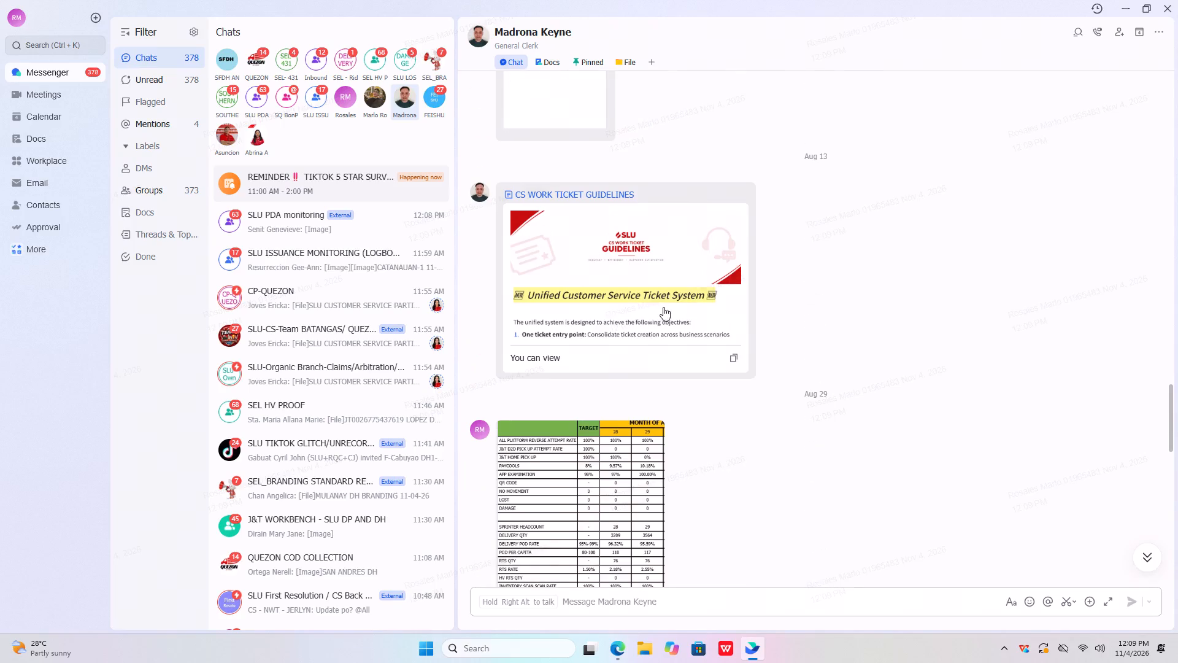
Open the CS WORK TICKET GUIDELINES document from the Feishu chat in Edge and close the QR code generator page.
{"action": "left_click", "coordinate": [552, 192]}
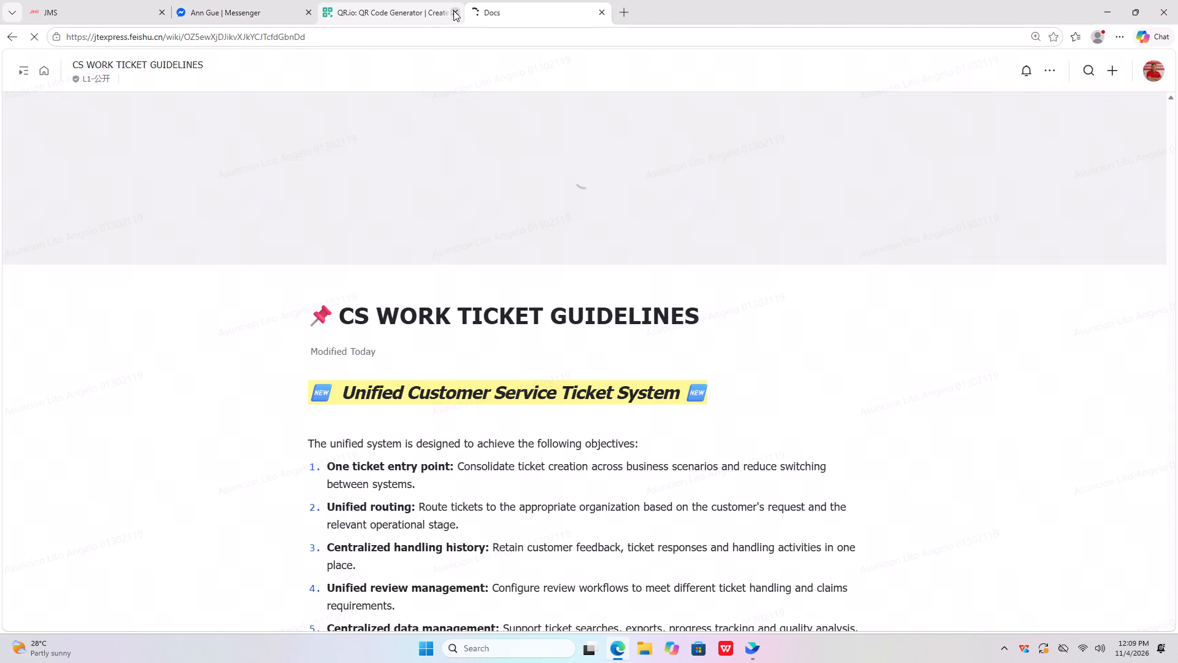
{"action": "left_click", "coordinate": [453, 10]}
Return to the JMS ticket and copy its sub question type, Expedite - Beyond SLA.
{"action": "left_click", "coordinate": [146, 5]}
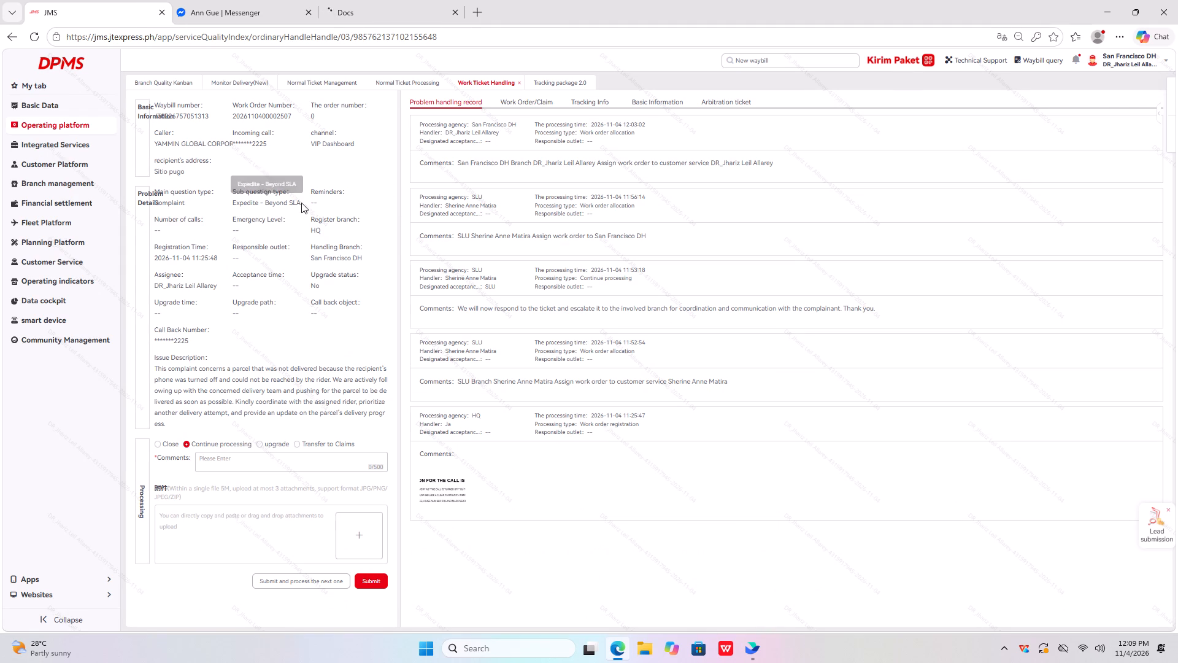
{"action": "left_click_drag", "start_coordinate": [301, 203], "coordinate": [233, 207]}
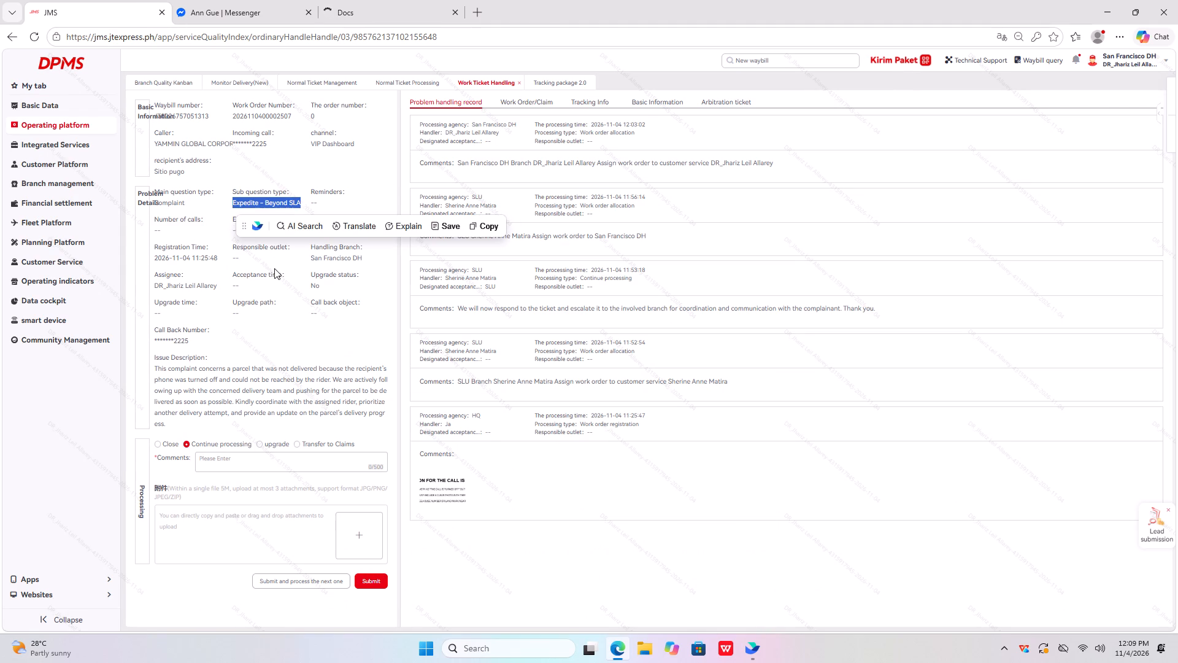
{"action": "key", "text": "ctrl+c"}
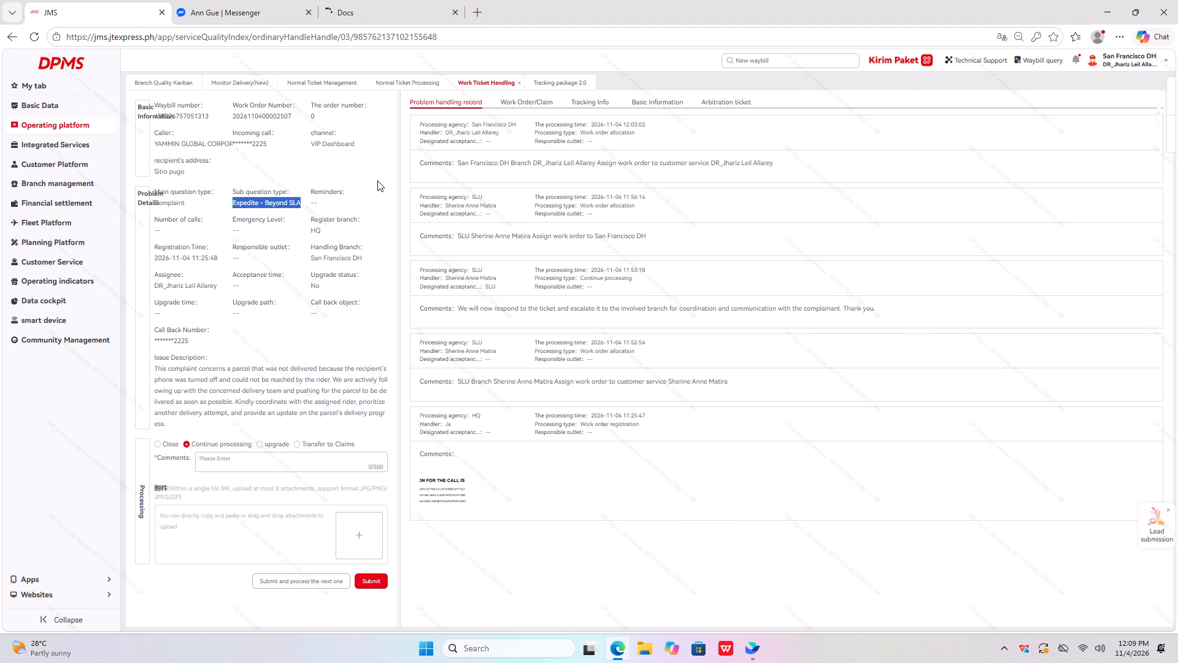
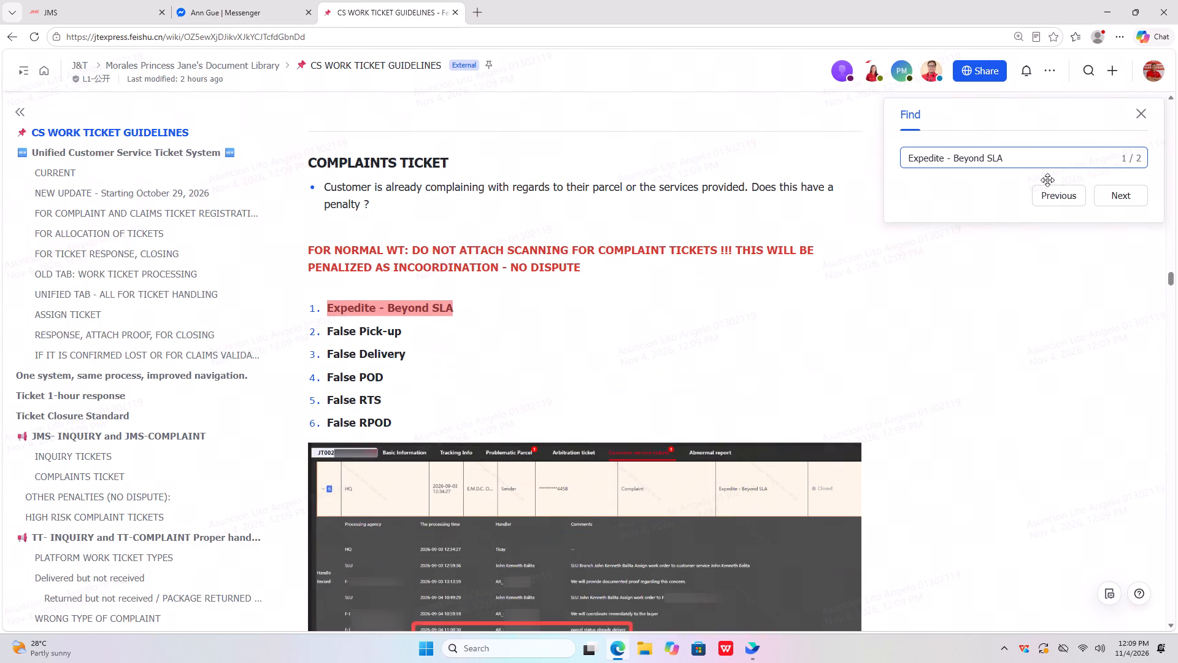
Read the Expedite - Beyond SLA ticket proof and dispute file requirements in the guidelines, and return to the ticket in JMS.
{"action": "scroll", "coordinate": [600, 332], "scroll_direction": "down", "scroll_amount": 10}
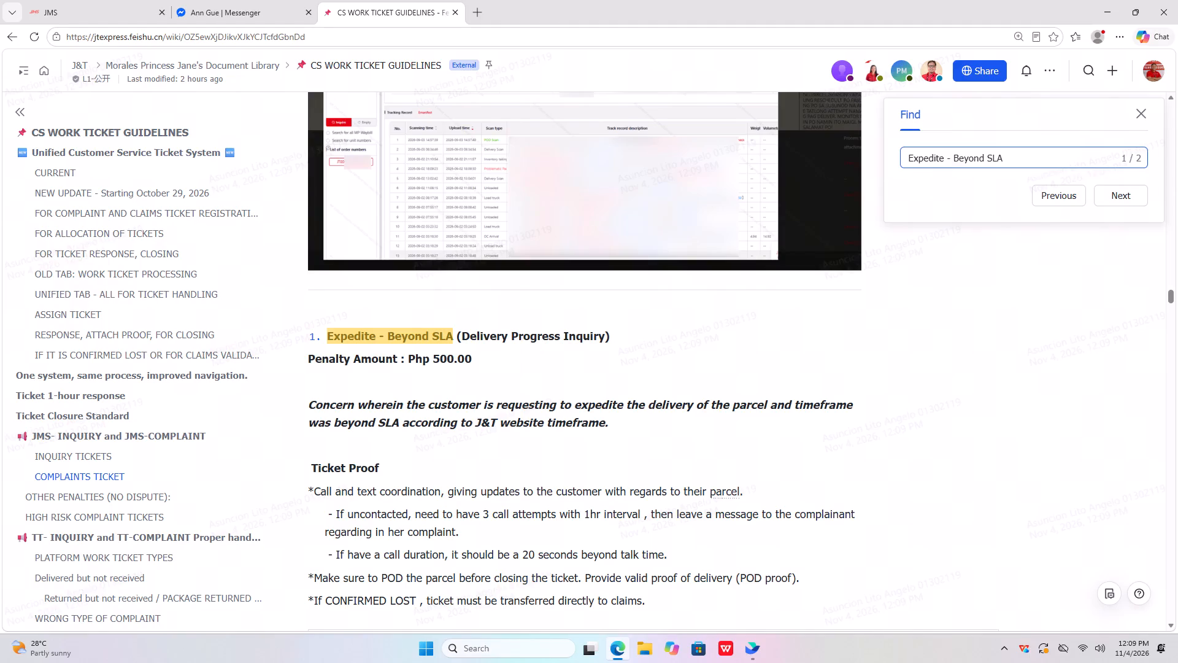
{"action": "scroll", "coordinate": [438, 413], "scroll_direction": "down", "scroll_amount": 4}
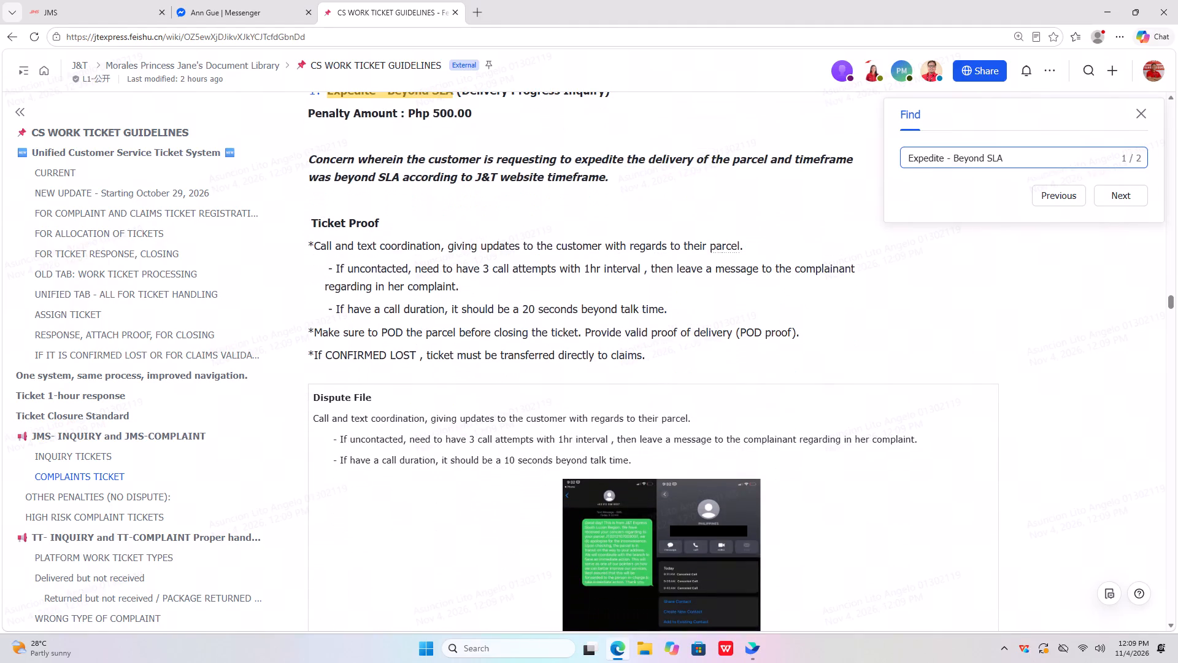
{"action": "left_click", "coordinate": [81, 0]}
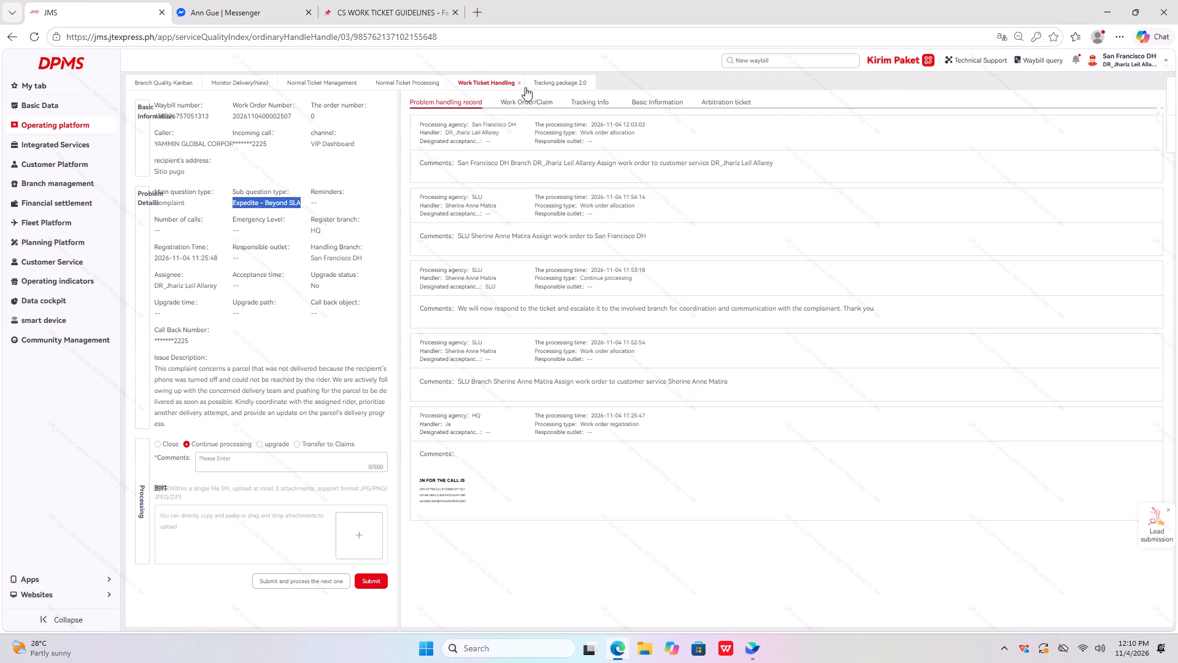
Reopen the complaint parcel's details in Tracking package 2.0 to review its shipping and recipient information.
{"action": "left_click", "coordinate": [556, 81]}
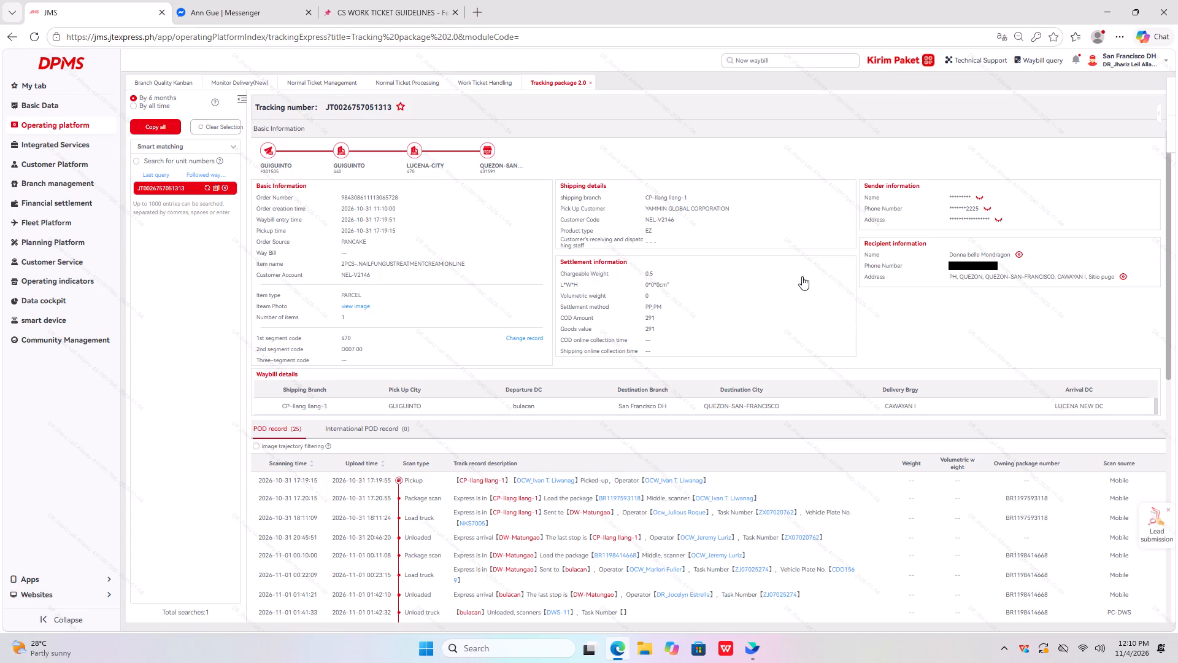
Examine the enlarged sample text message and call log under Ticket Proof in CS WORK TICKET GUIDELINES, and return to JMS.
{"action": "right_click_drag", "start_coordinate": [391, 0], "coordinate": [267, 0]}
{"action": "left_click", "coordinate": [396, 0]}
{"action": "scroll", "coordinate": [669, 451], "scroll_direction": "down", "scroll_amount": 2}
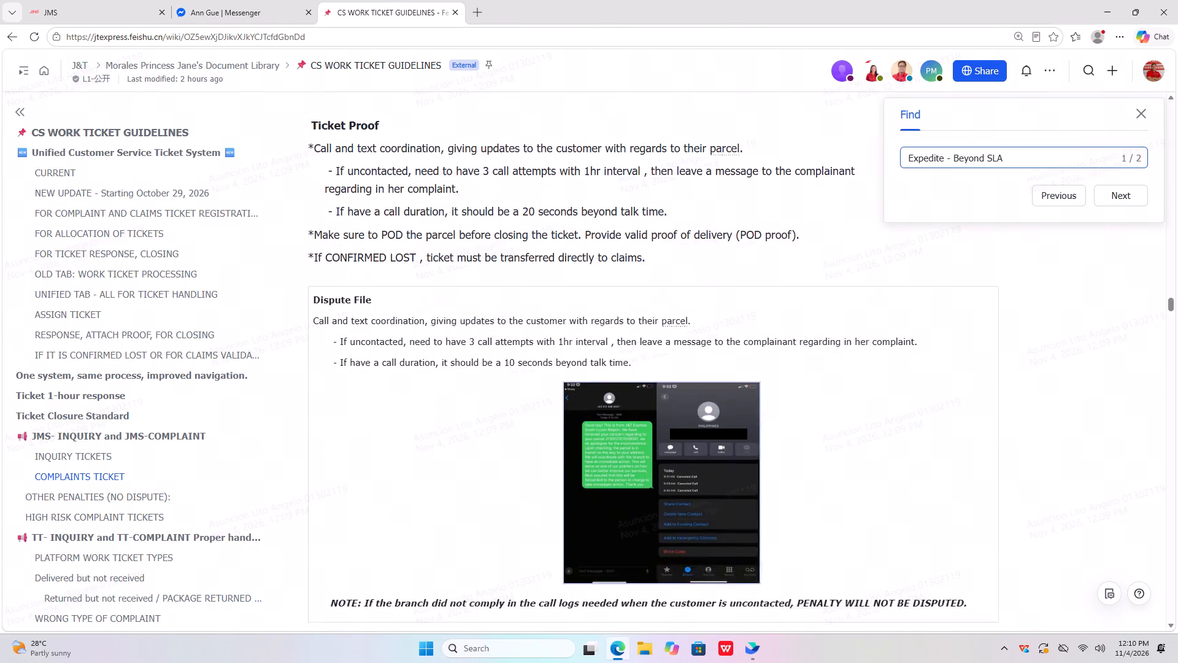
{"action": "left_click", "coordinate": [642, 432]}
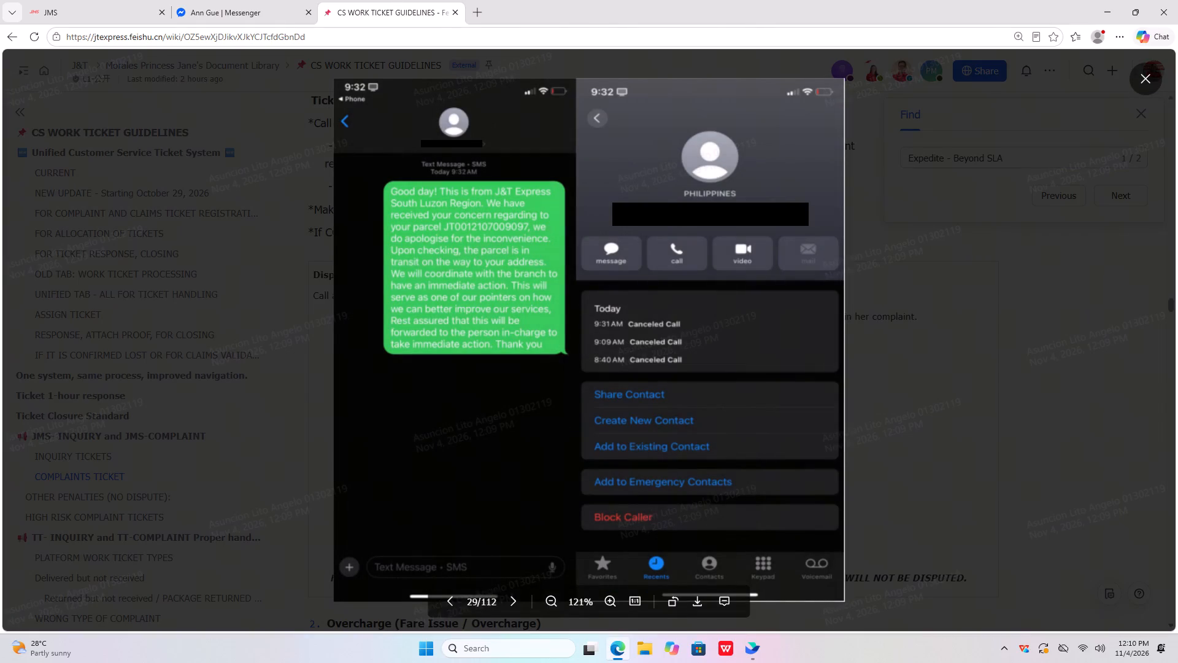
{"action": "left_click", "coordinate": [1149, 85]}
{"action": "left_click", "coordinate": [68, 0]}
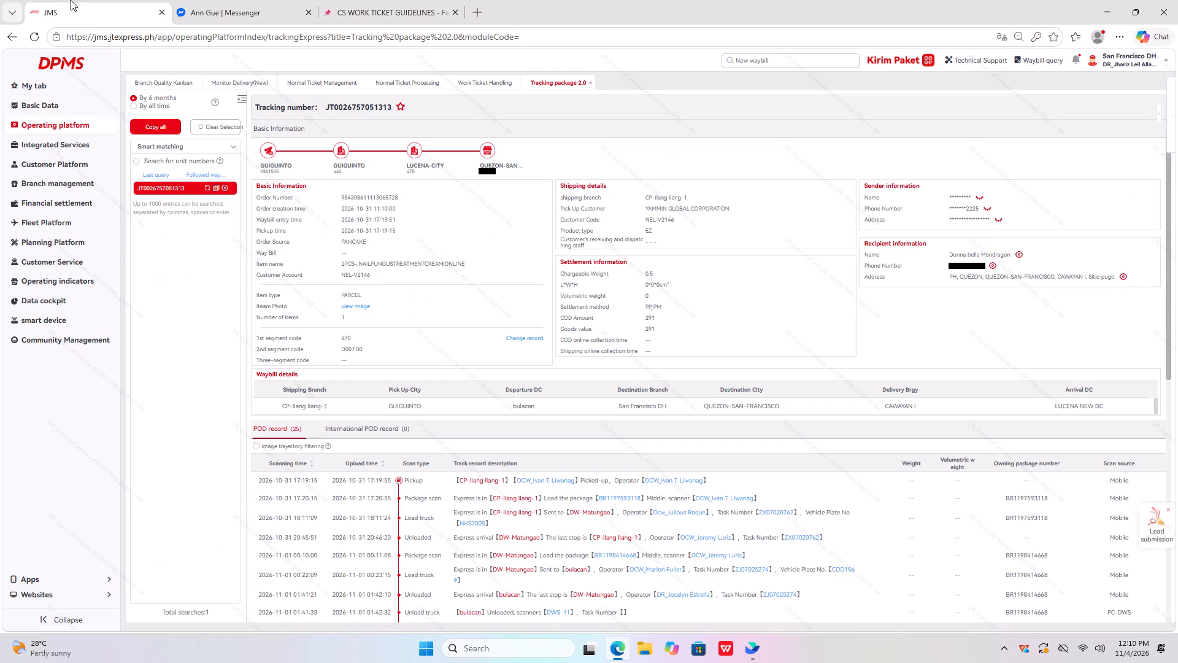
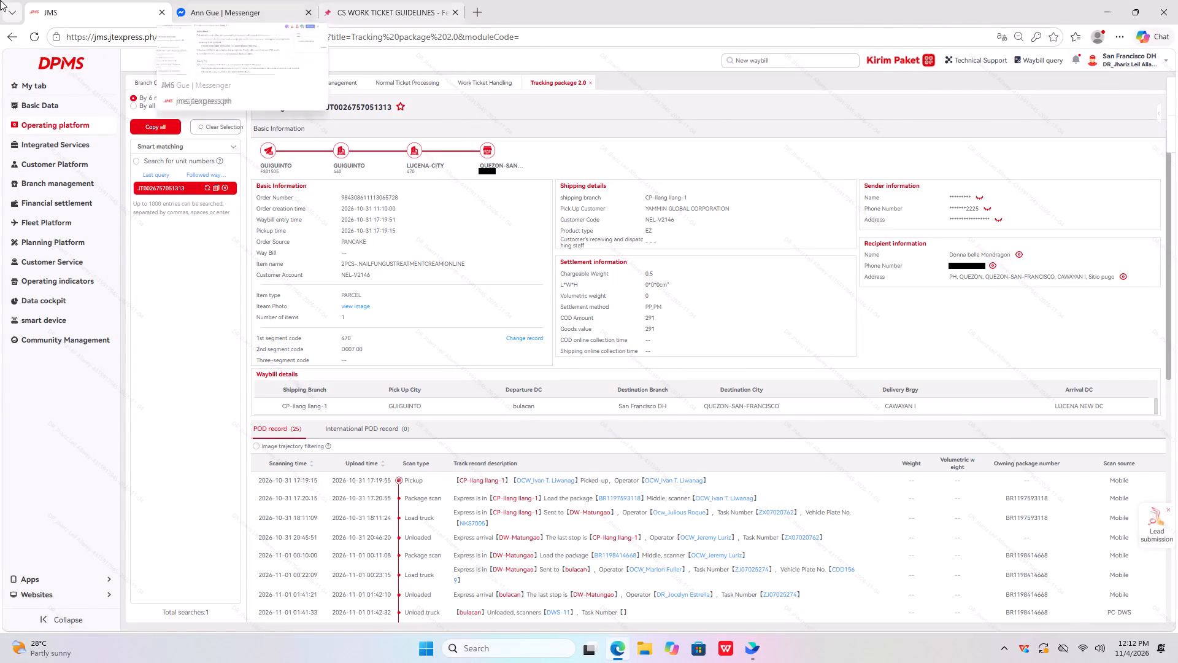
Review the complaint parcel's POD scan history in its tracking record and return to Work Ticket Handling.
{"action": "scroll", "coordinate": [657, 360], "scroll_direction": "down", "scroll_amount": 6}
{"action": "scroll", "coordinate": [644, 443], "scroll_direction": "down", "scroll_amount": 6}
{"action": "scroll", "coordinate": [561, 499], "scroll_direction": "down", "scroll_amount": 5}
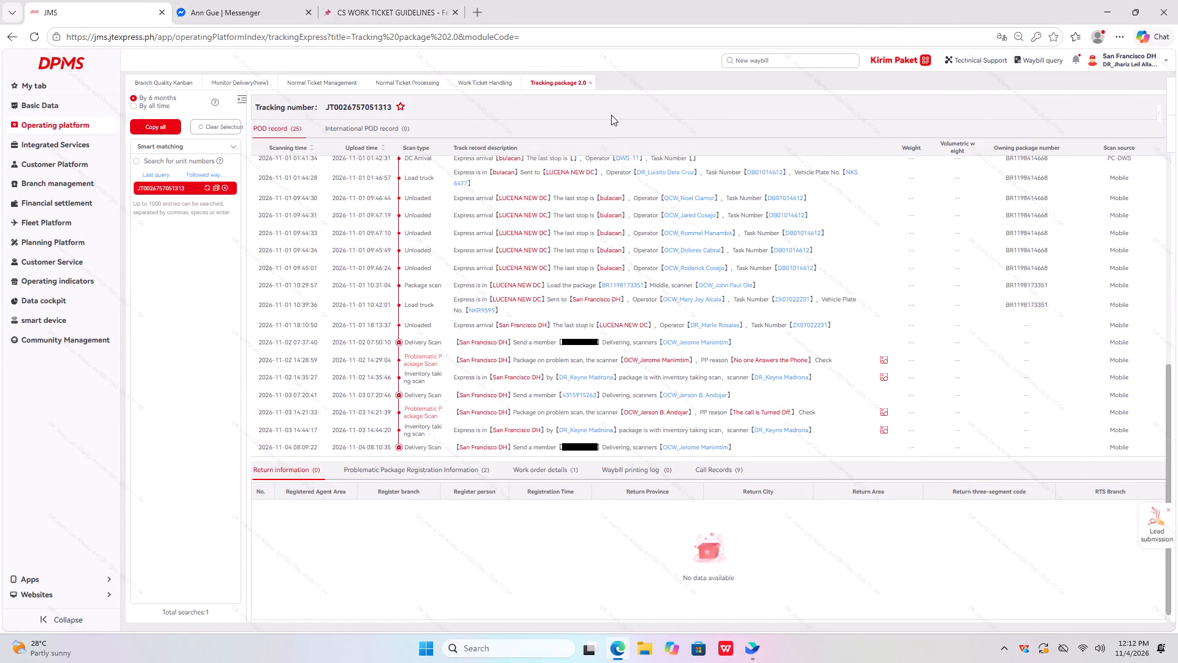
{"action": "left_click", "coordinate": [487, 81]}
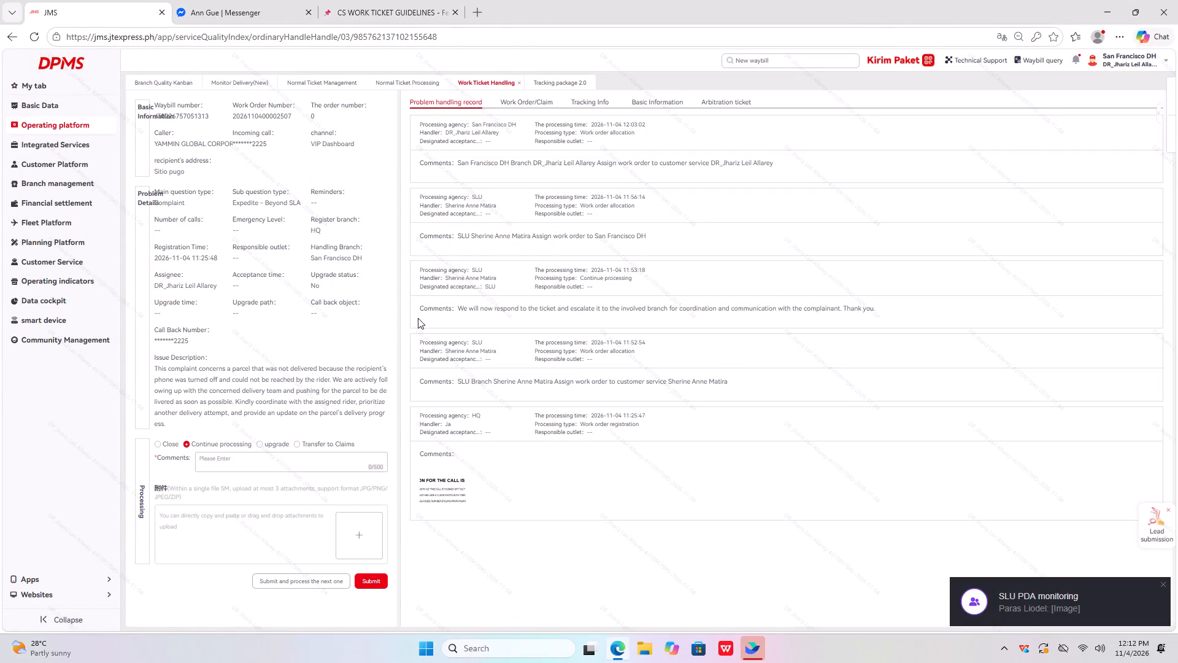
Copy "Call and text coordination, giving updates to the customer with regards to their parcel." from the guidelines' Ticket Proof into the ticket's Comments.
{"action": "left_click", "coordinate": [396, 0]}
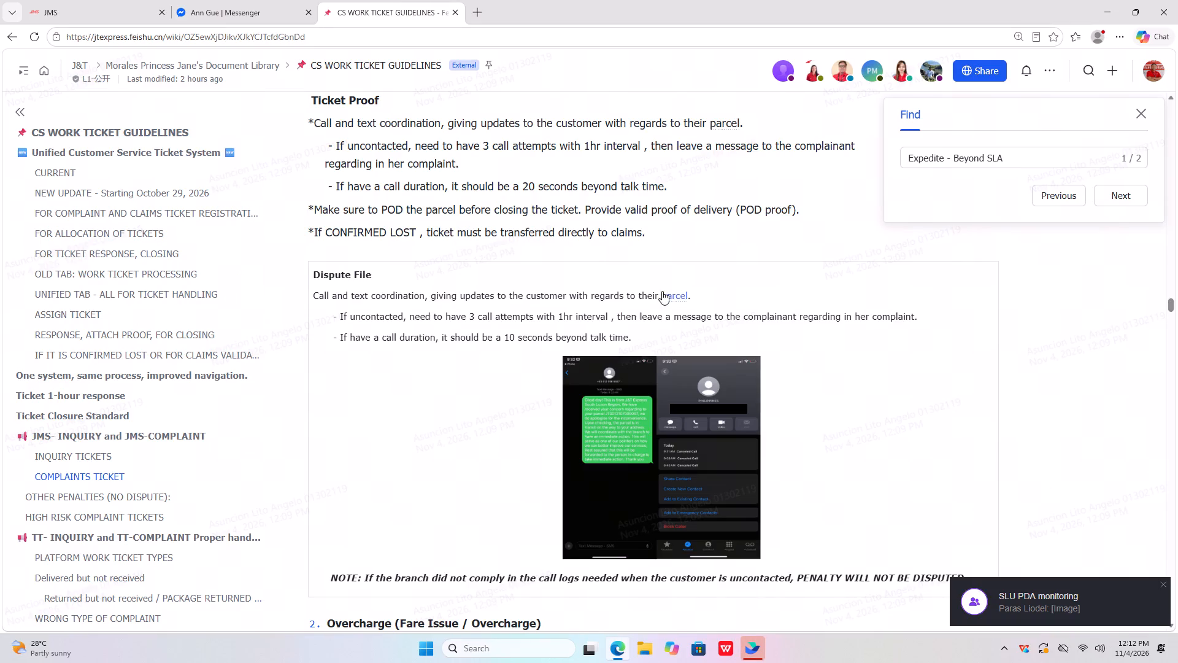
{"action": "scroll", "coordinate": [568, 229], "scroll_direction": "up", "scroll_amount": 3}
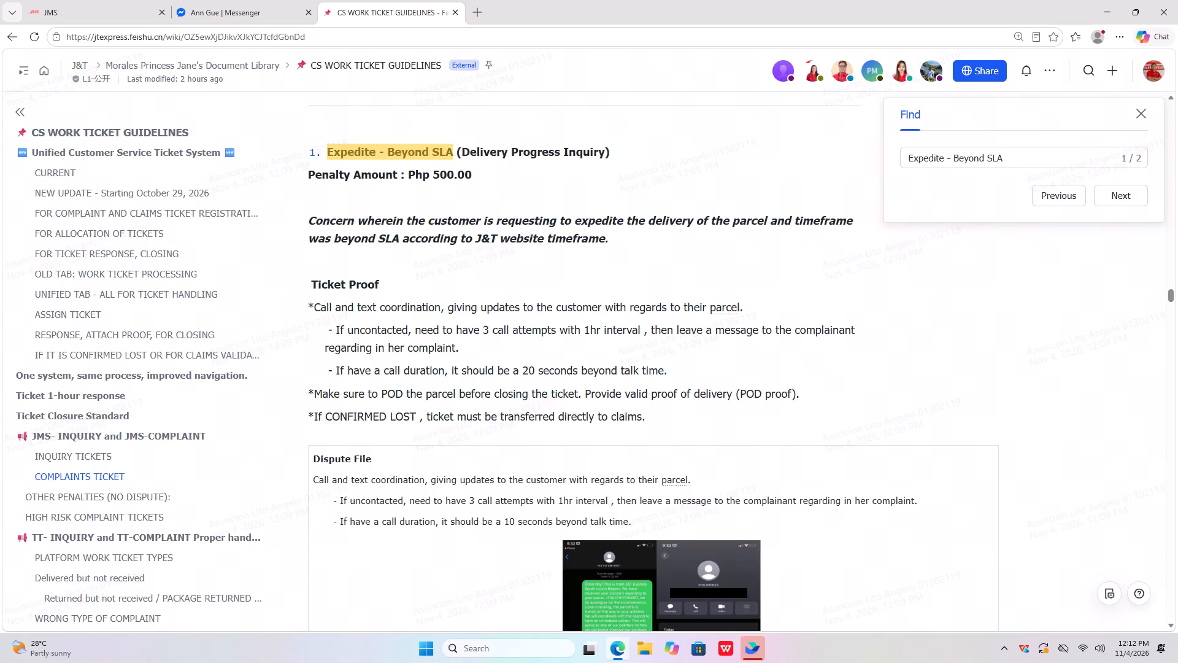
{"action": "left_click_drag", "start_coordinate": [749, 308], "coordinate": [598, 304]}
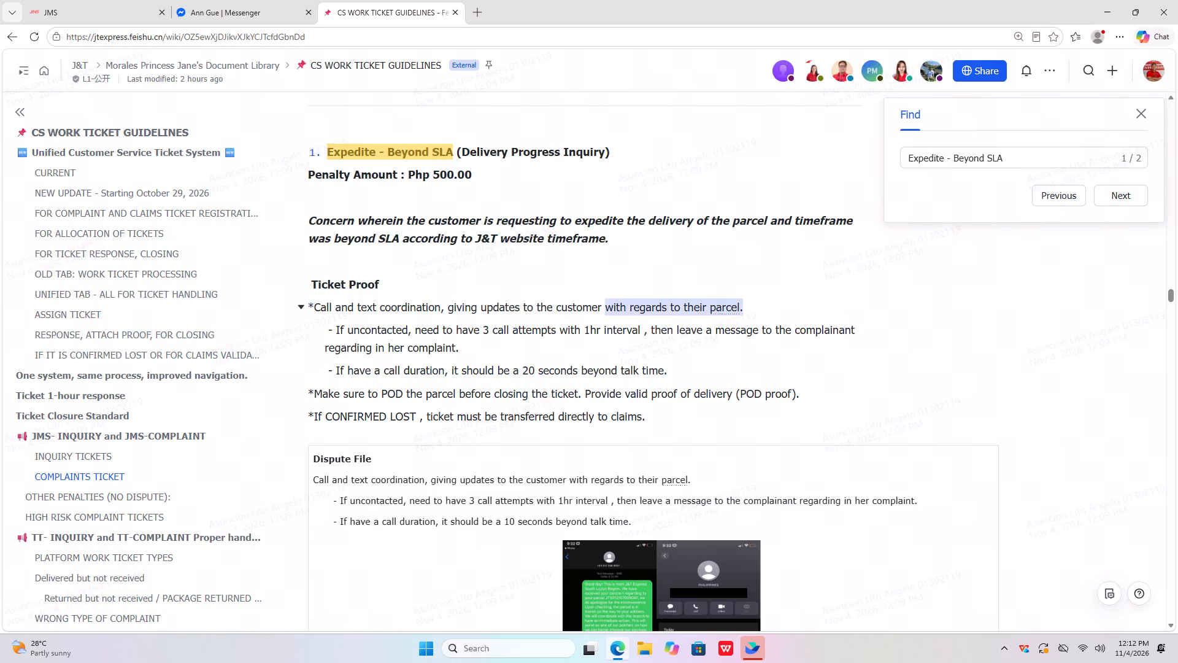
{"action": "left_click_drag", "start_coordinate": [598, 304], "coordinate": [314, 316]}
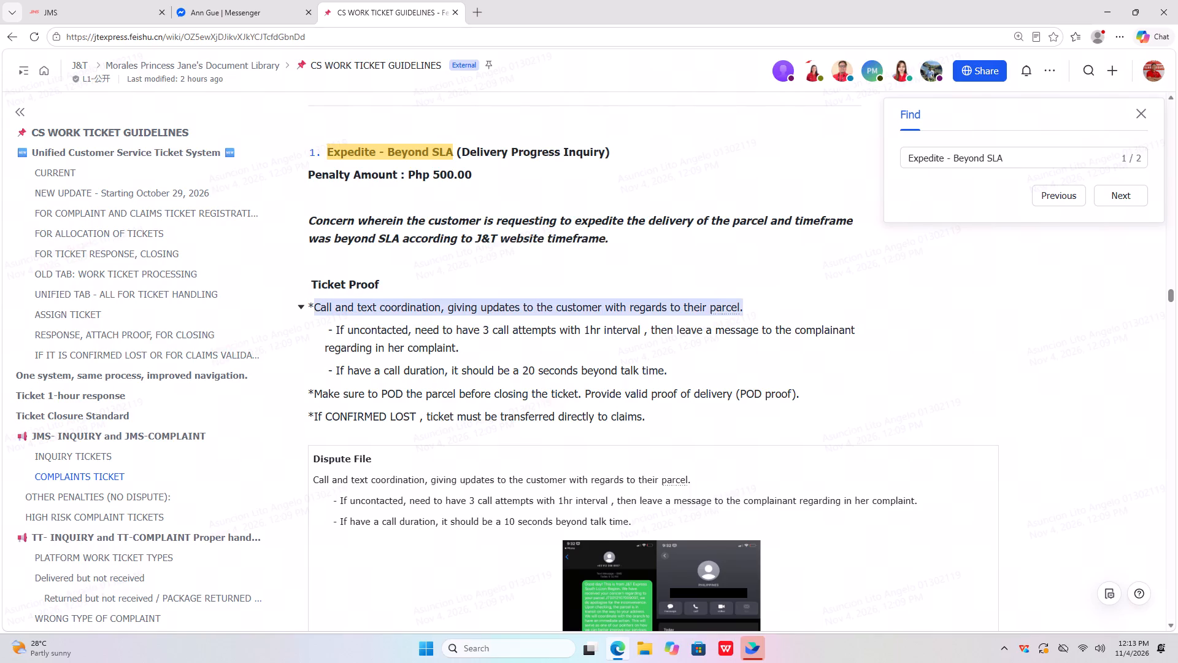
{"action": "left_click_drag", "start_coordinate": [314, 316], "coordinate": [314, 312]}
{"action": "key", "text": "ctrl+c"}
{"action": "left_click", "coordinate": [82, 0]}
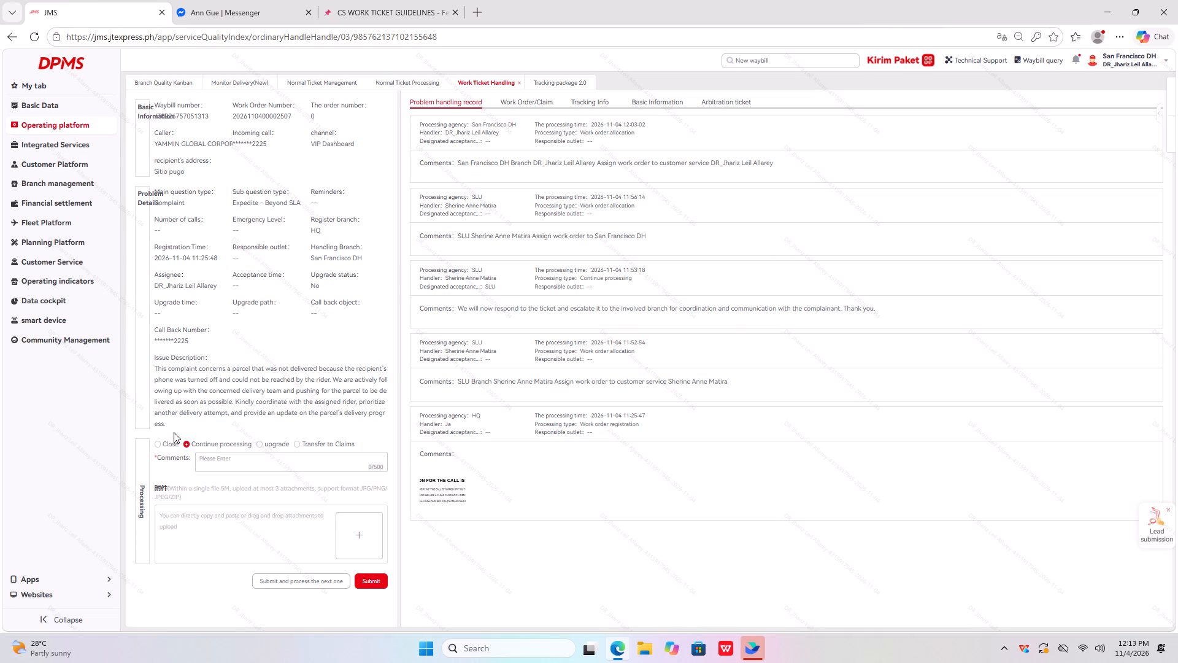
{"action": "left_click", "coordinate": [206, 459]}
{"action": "key", "text": "ctrl+v"}
{"action": "scroll", "coordinate": [324, 461], "scroll_direction": "down", "scroll_amount": 1}
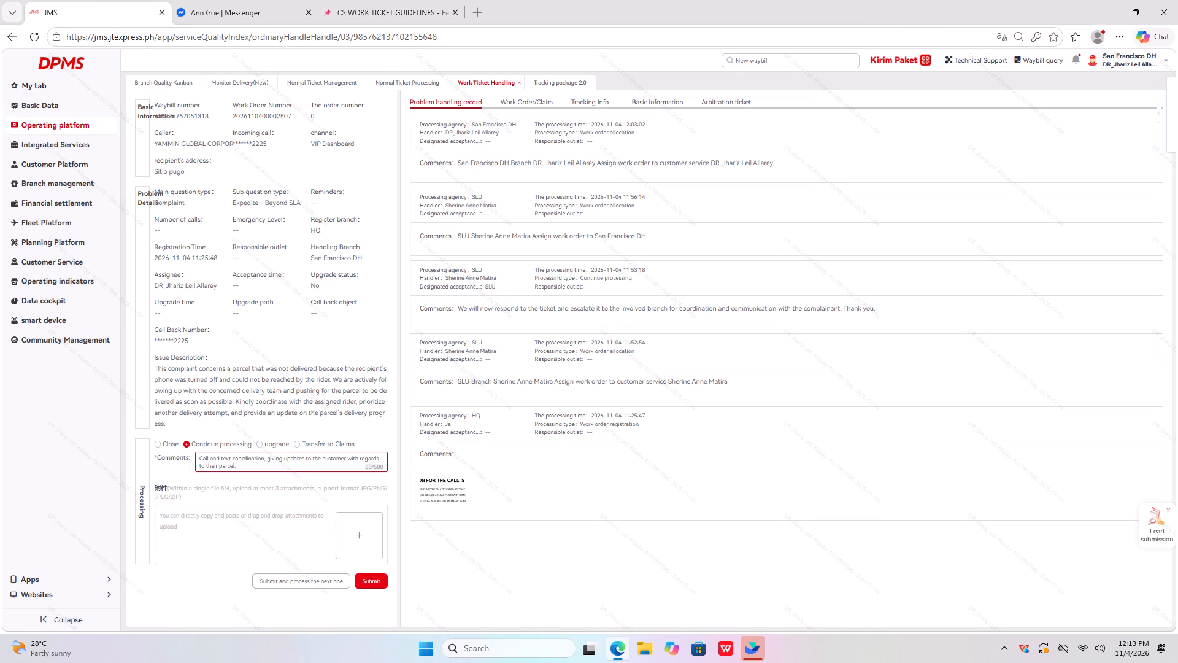
{"action": "scroll", "coordinate": [324, 461], "scroll_direction": "down", "scroll_amount": 3}
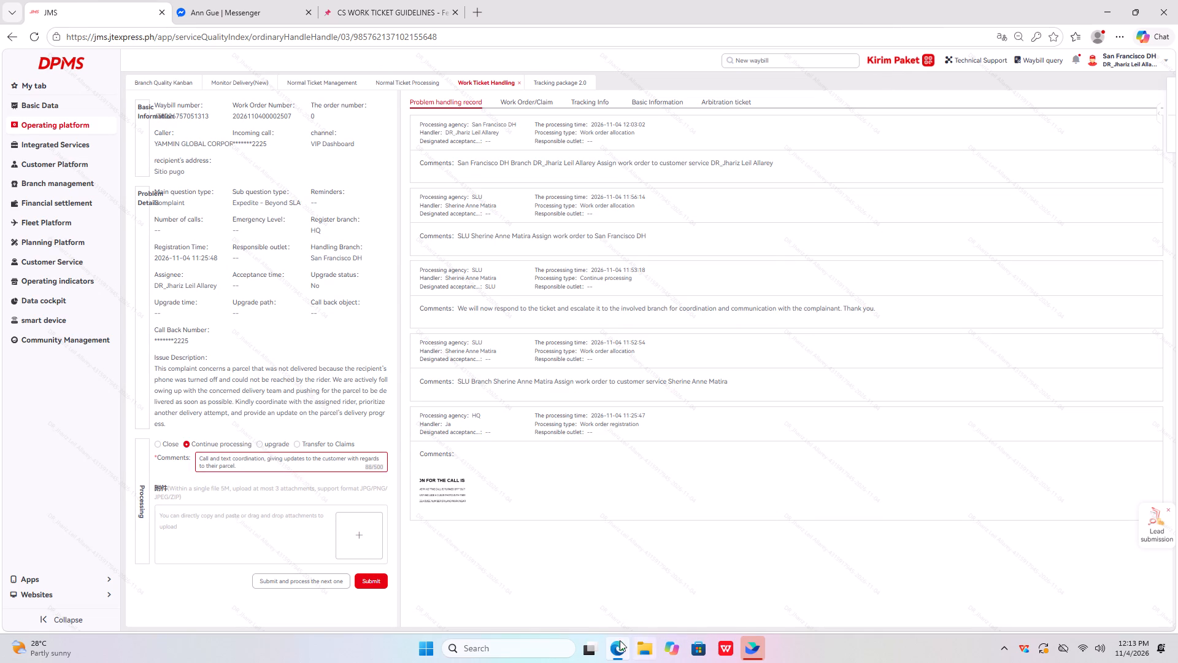
Copy the text message screenshot from the personal memo chat in Feishu and attach it to the JMS ticket.
{"action": "left_click", "coordinate": [752, 643]}
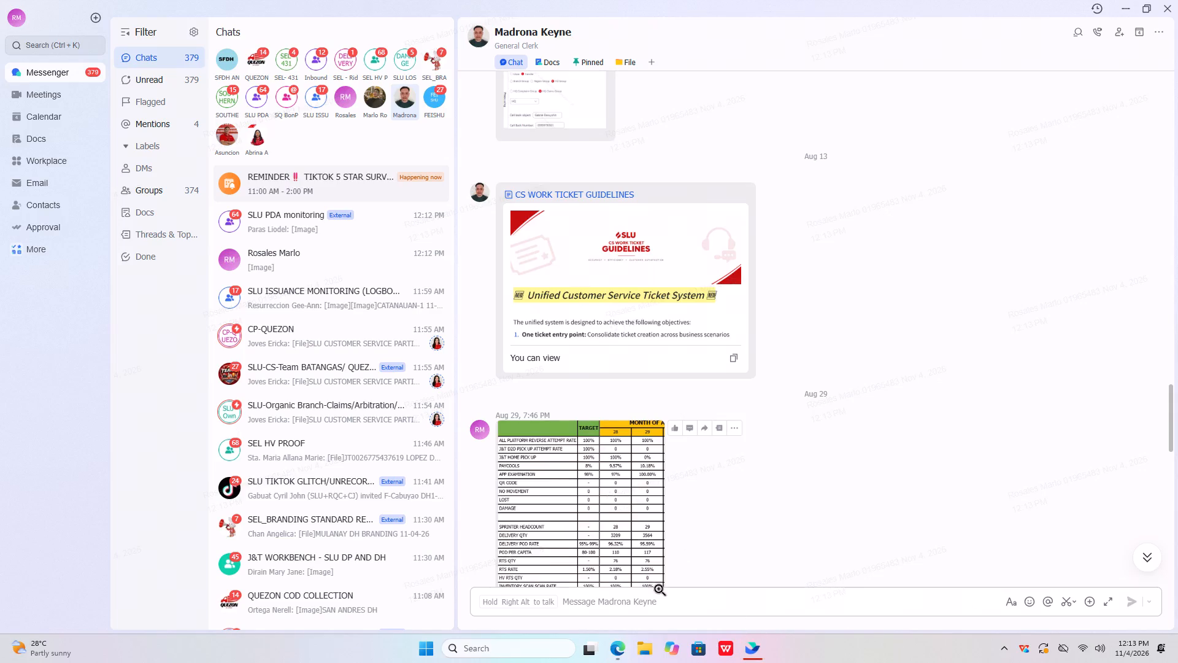
{"action": "left_click", "coordinate": [369, 252]}
{"action": "scroll", "coordinate": [600, 309], "scroll_direction": "down", "scroll_amount": 18}
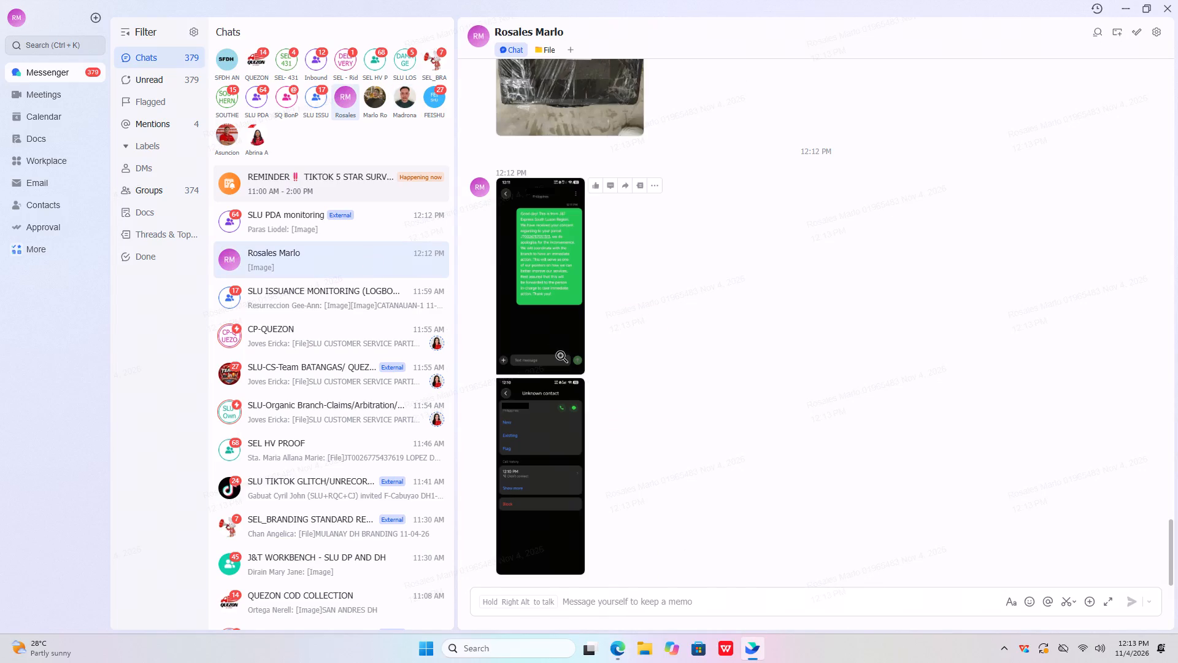
{"action": "right_click", "coordinate": [529, 279]}
{"action": "left_click", "coordinate": [555, 277]}
{"action": "key", "text": "alt+Tab"}
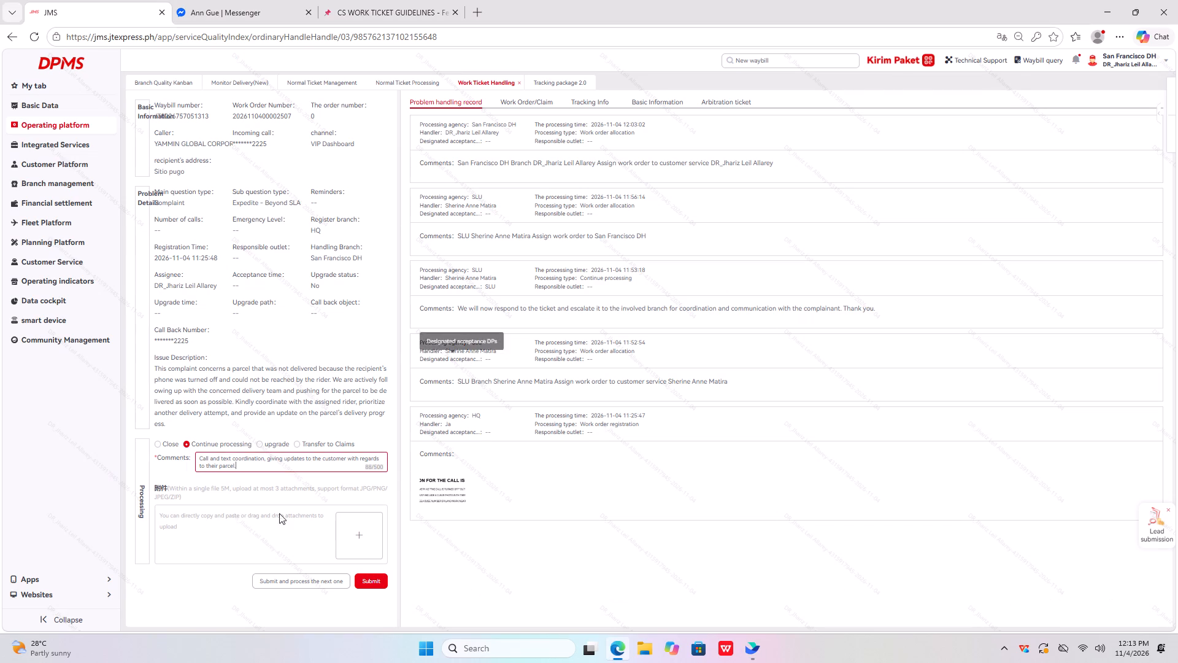
{"action": "left_click", "coordinate": [196, 536]}
{"action": "key", "text": "ctrl+v"}
Attach the call log screenshot from the same Feishu chat and submit the ticket response as Continue processing.
{"action": "key", "text": "alt+Tab"}
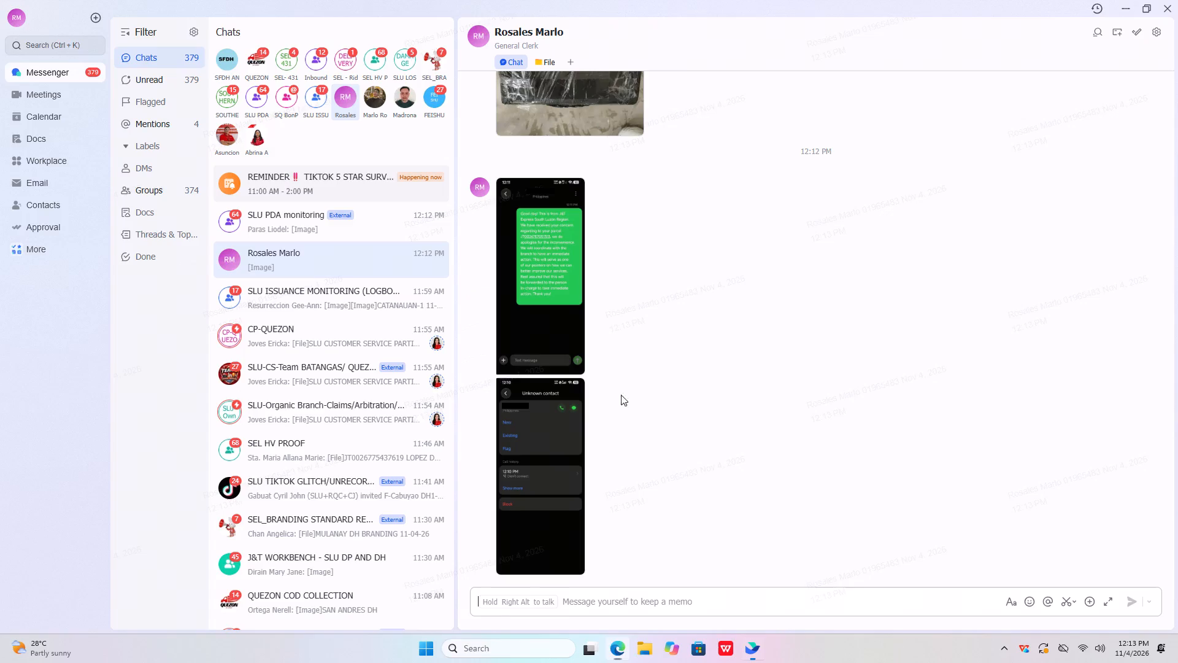
{"action": "right_click", "coordinate": [557, 424]}
{"action": "left_click", "coordinate": [614, 276]}
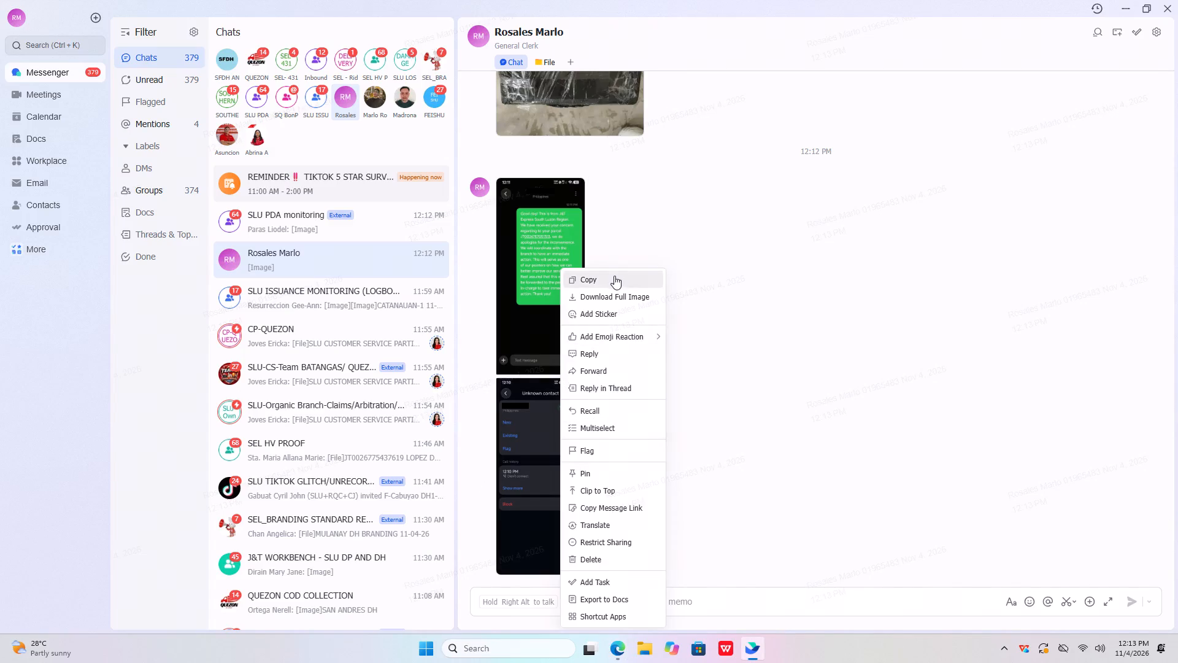
{"action": "key", "text": "alt+Tab"}
{"action": "key", "text": "ctrl+v"}
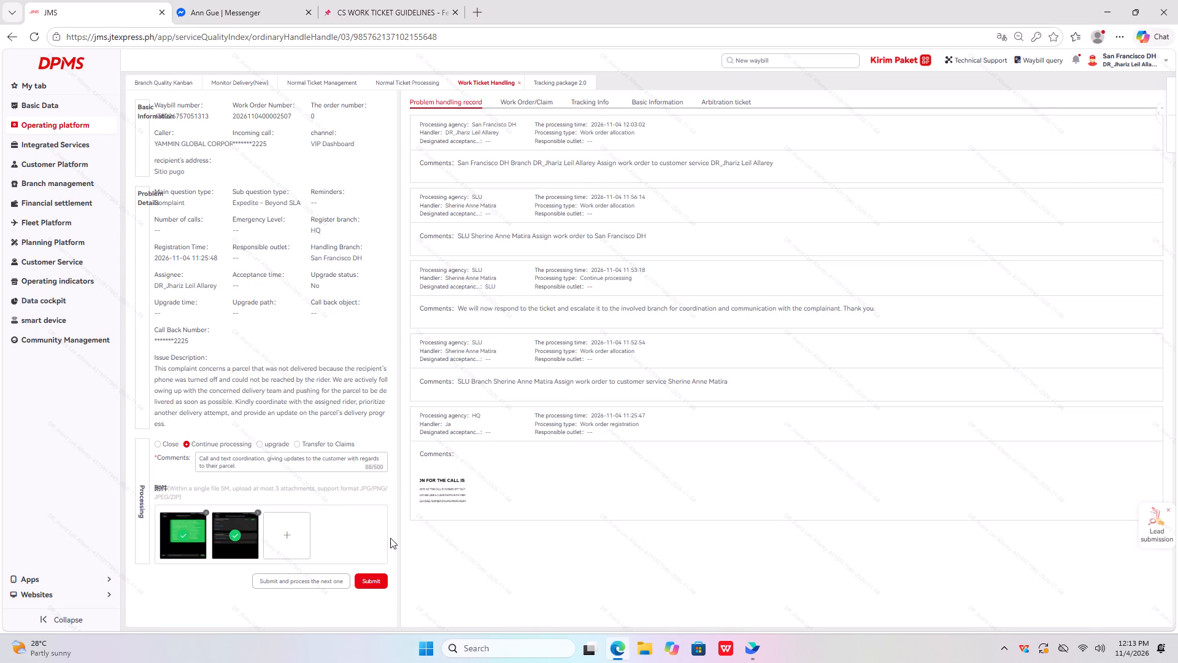
{"action": "left_click", "coordinate": [372, 580]}
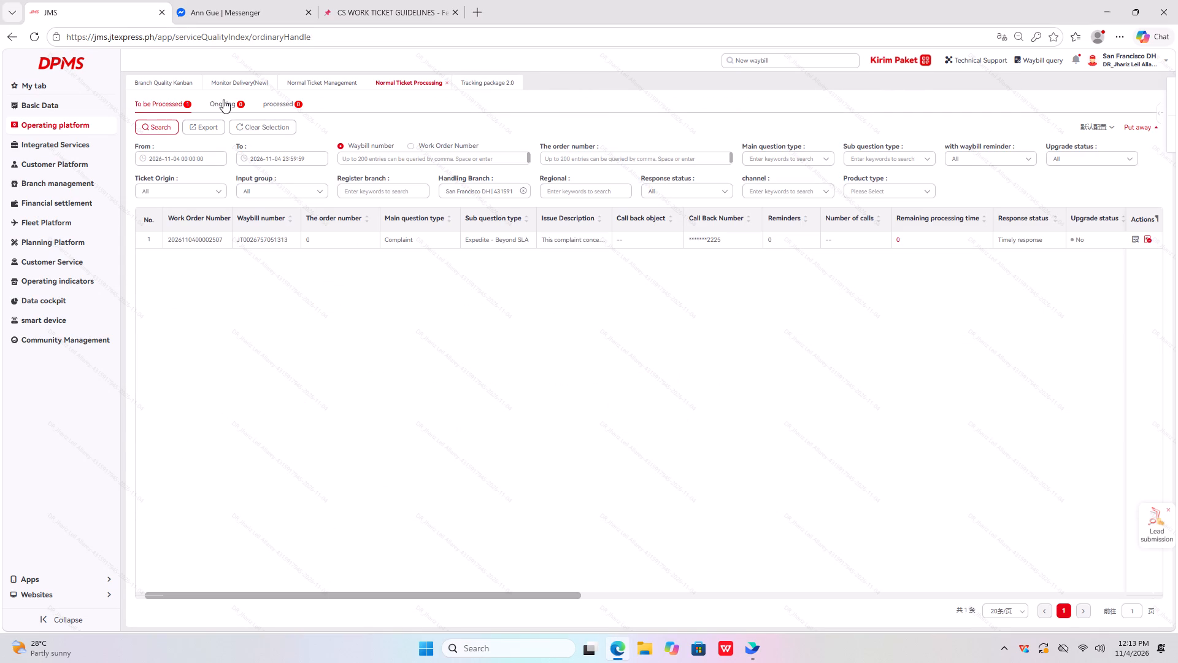
Check the Ongoing list in Normal Ticket Processing for the submitted ticket, refreshing the search.
{"action": "left_click", "coordinate": [223, 104]}
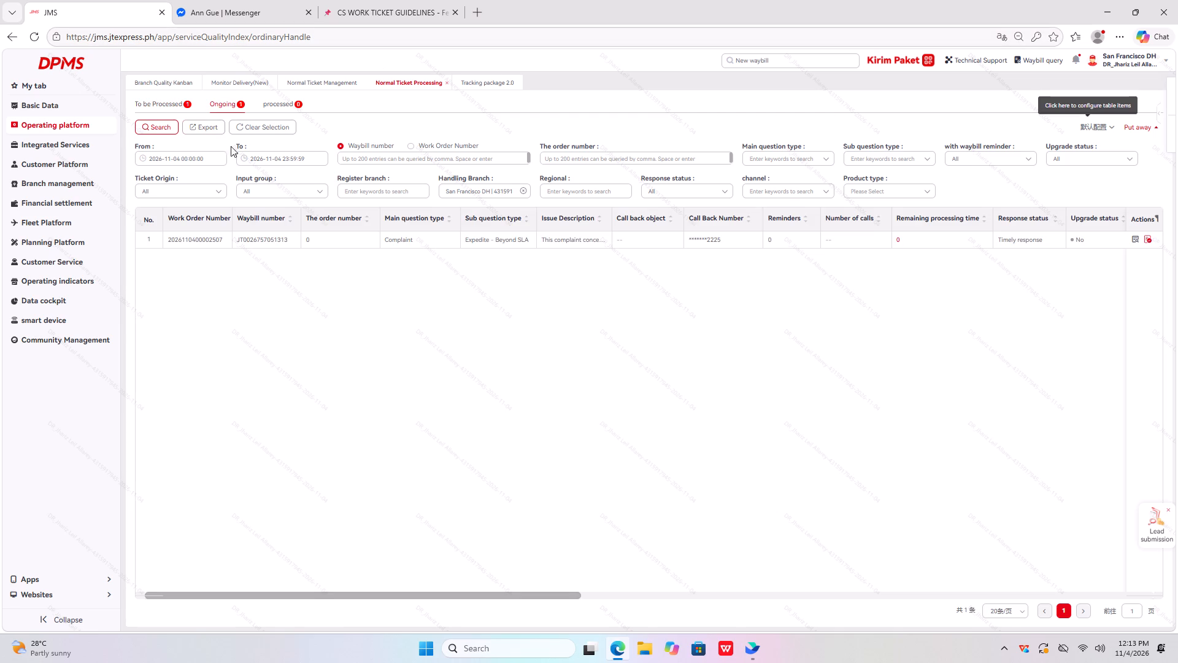
{"action": "left_click", "coordinate": [155, 122]}
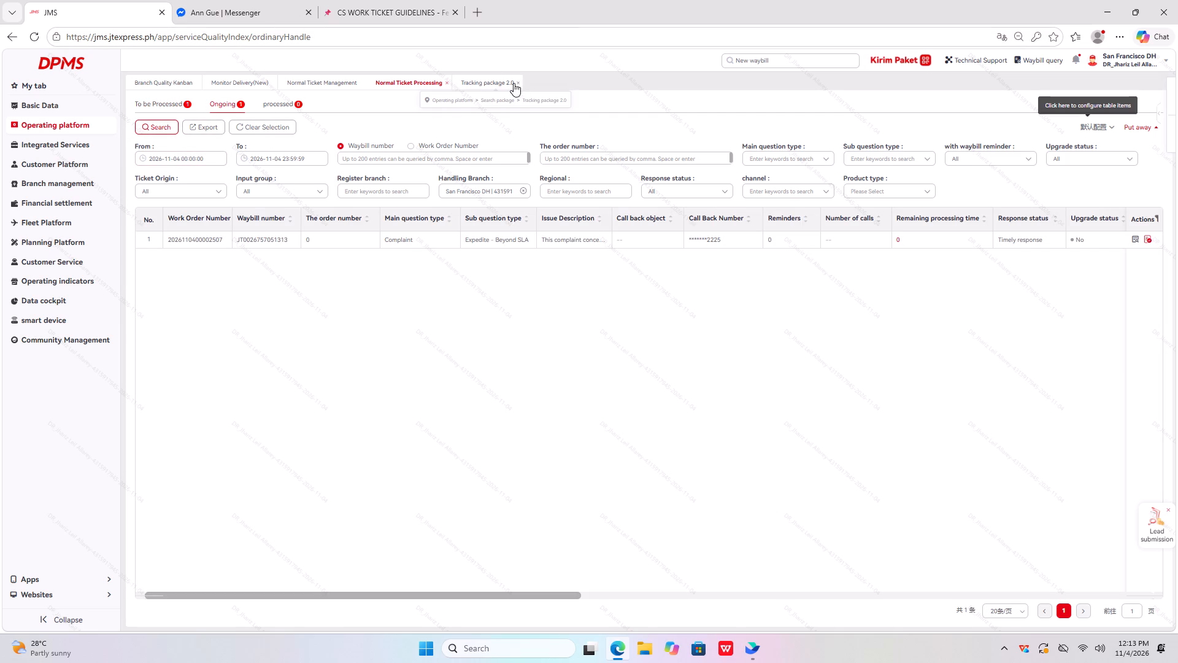
Close the Tracking package 2.0, Normal Ticket Processing and Normal Ticket Management pages.
{"action": "left_click", "coordinate": [520, 83]}
{"action": "left_click", "coordinate": [448, 82]}
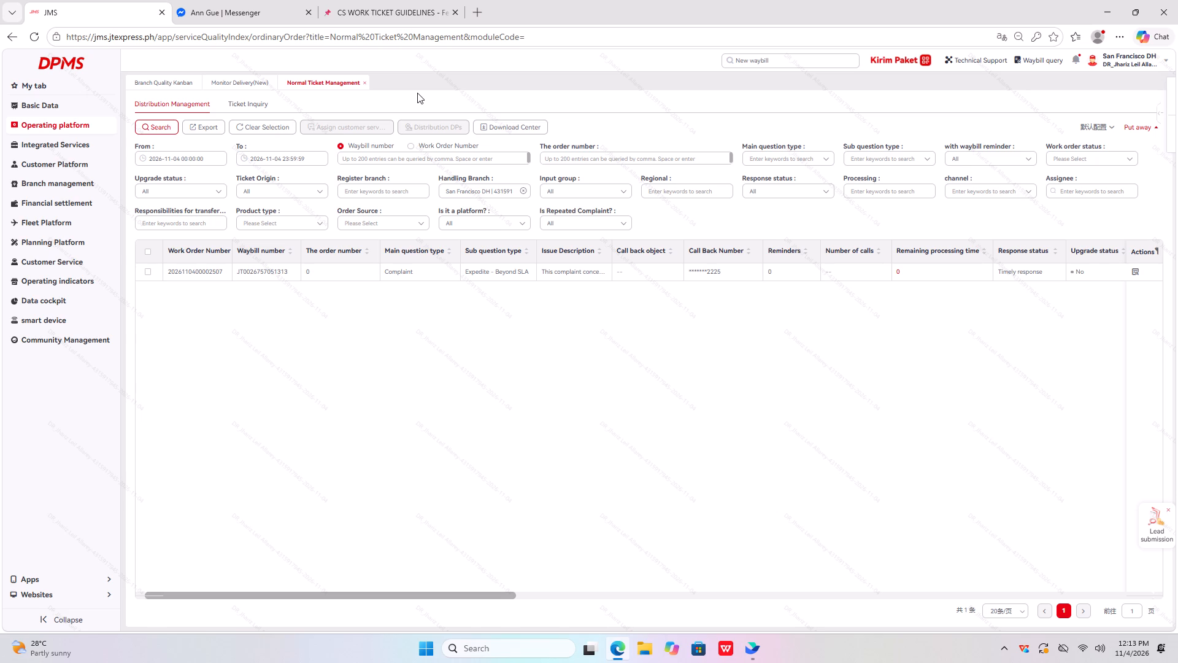
{"action": "key", "text": "Left"}
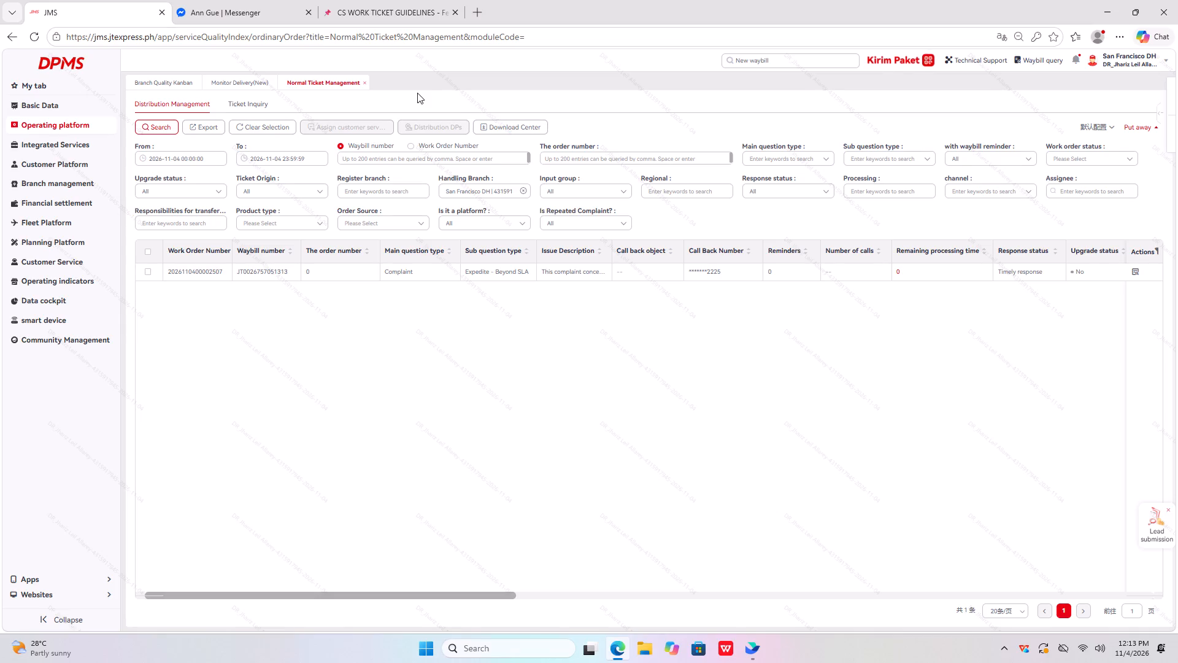
{"action": "left_click", "coordinate": [366, 82]}
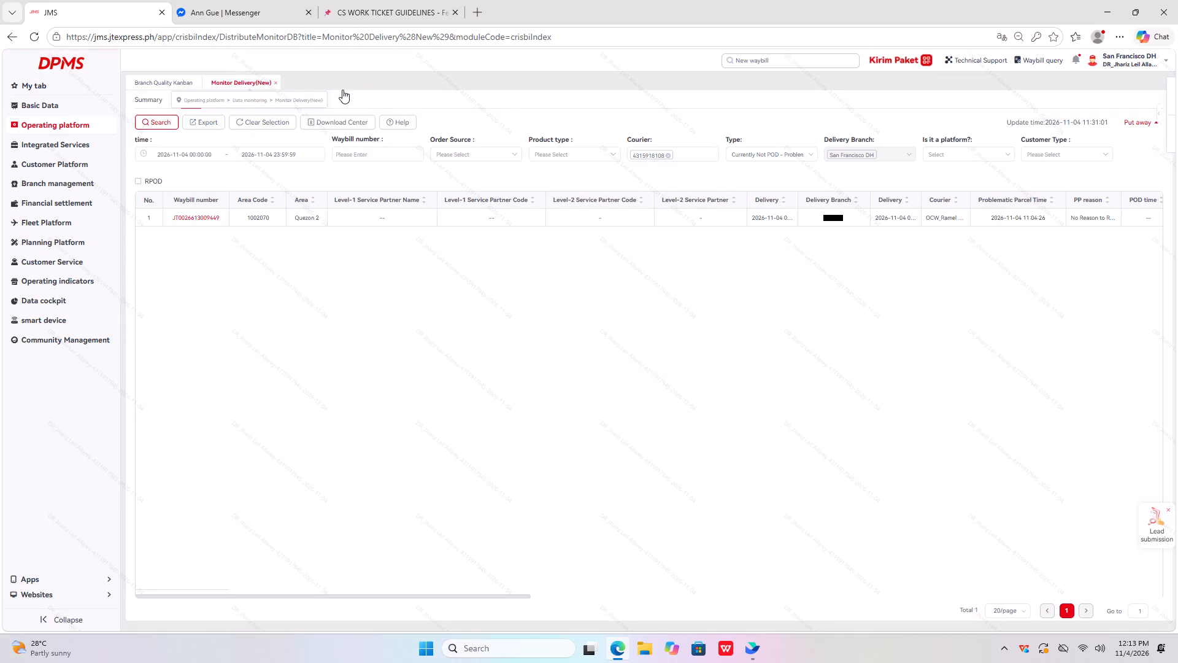
Find and open the Schedule page through the JMS function search.
{"action": "left_click_drag", "start_coordinate": [785, 65], "coordinate": [443, 23]}
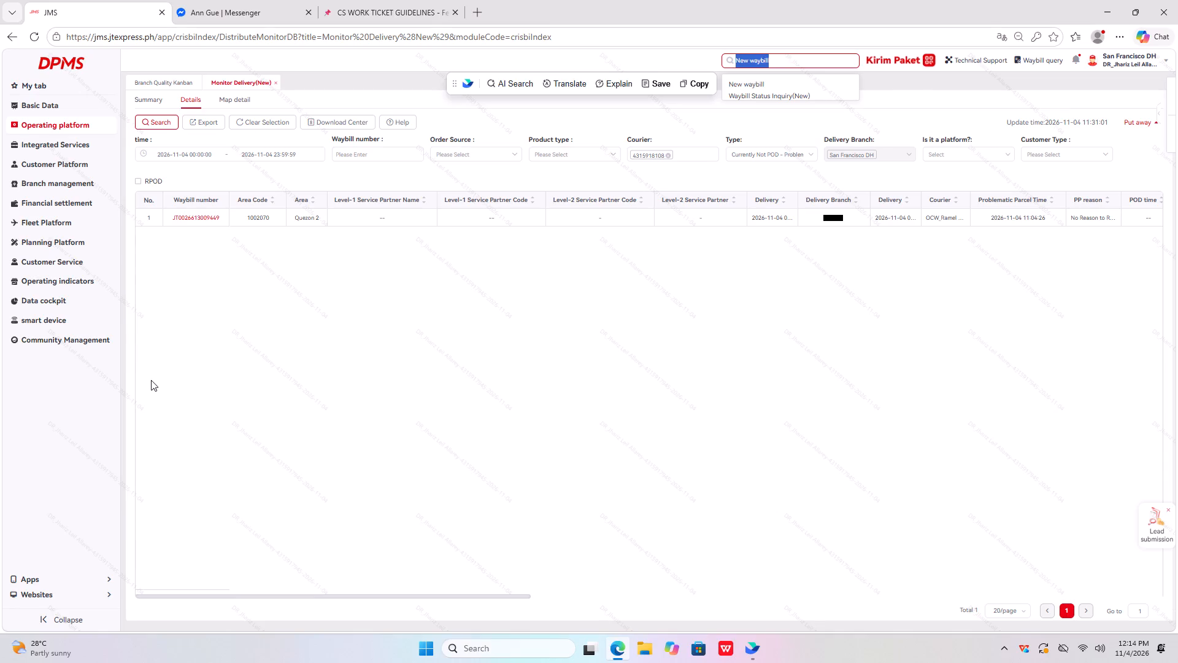
{"action": "key", "text": "s"}
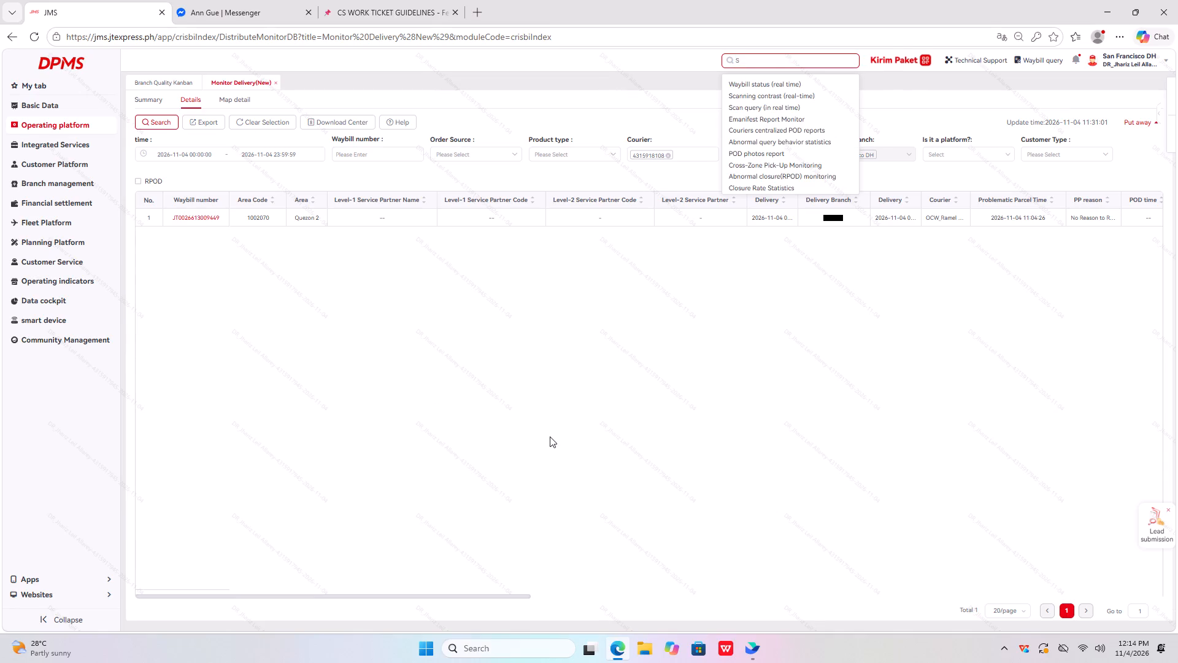
{"action": "type", "text": "CHEDUKE"}
{"action": "key", "text": "BackSpace"}
{"action": "key", "text": "BackSpace"}
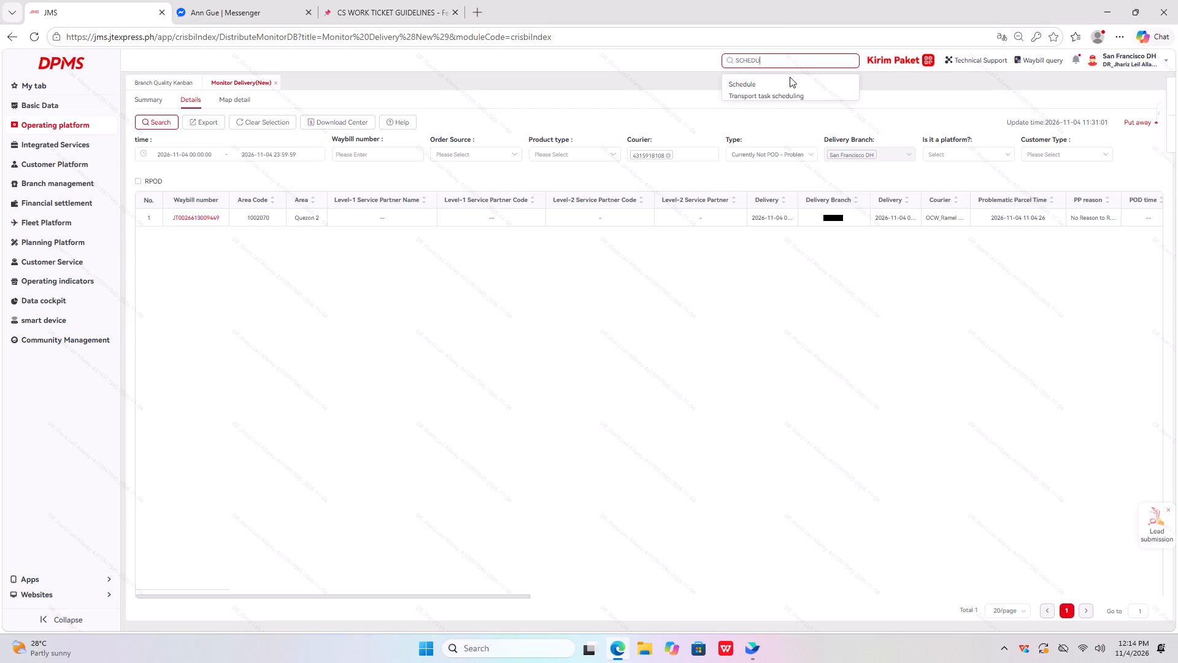
{"action": "left_click", "coordinate": [776, 80]}
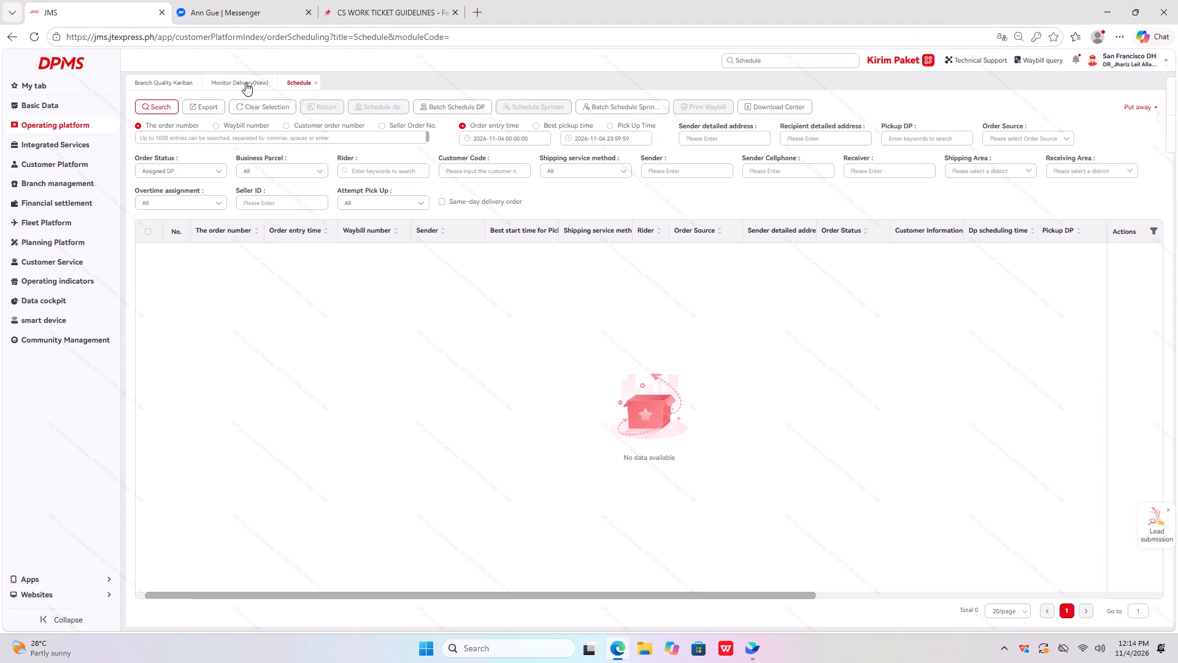
{"action": "left_click", "coordinate": [501, 142]}
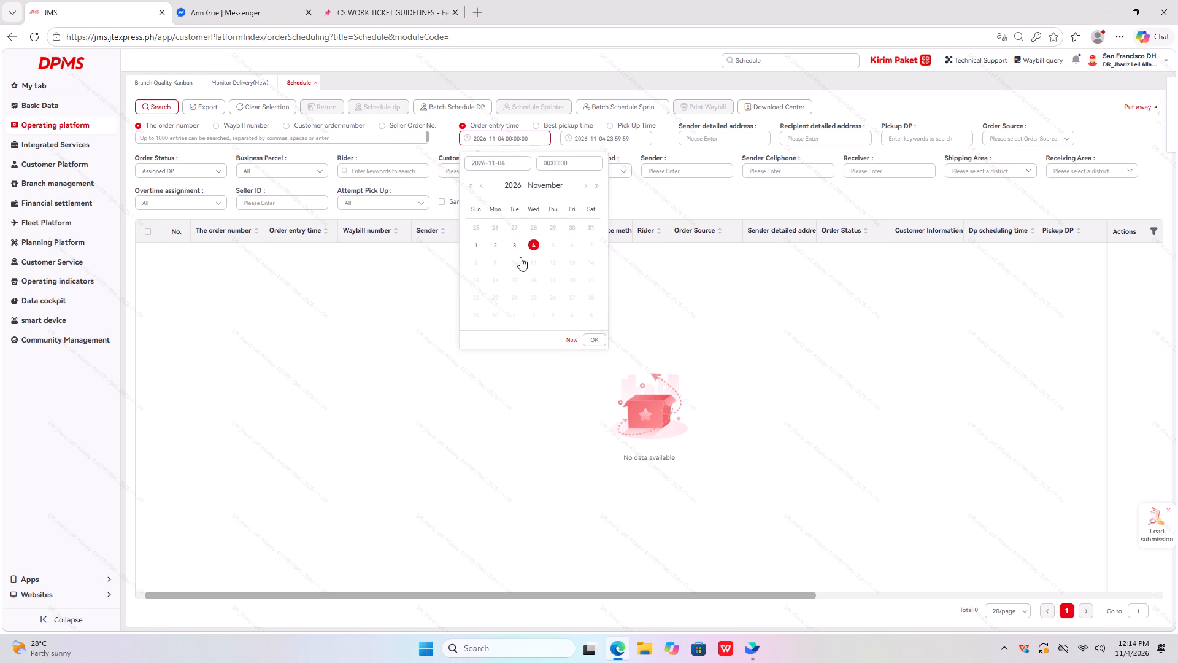
{"action": "left_click", "coordinate": [477, 247]}
{"action": "left_click", "coordinate": [598, 341]}
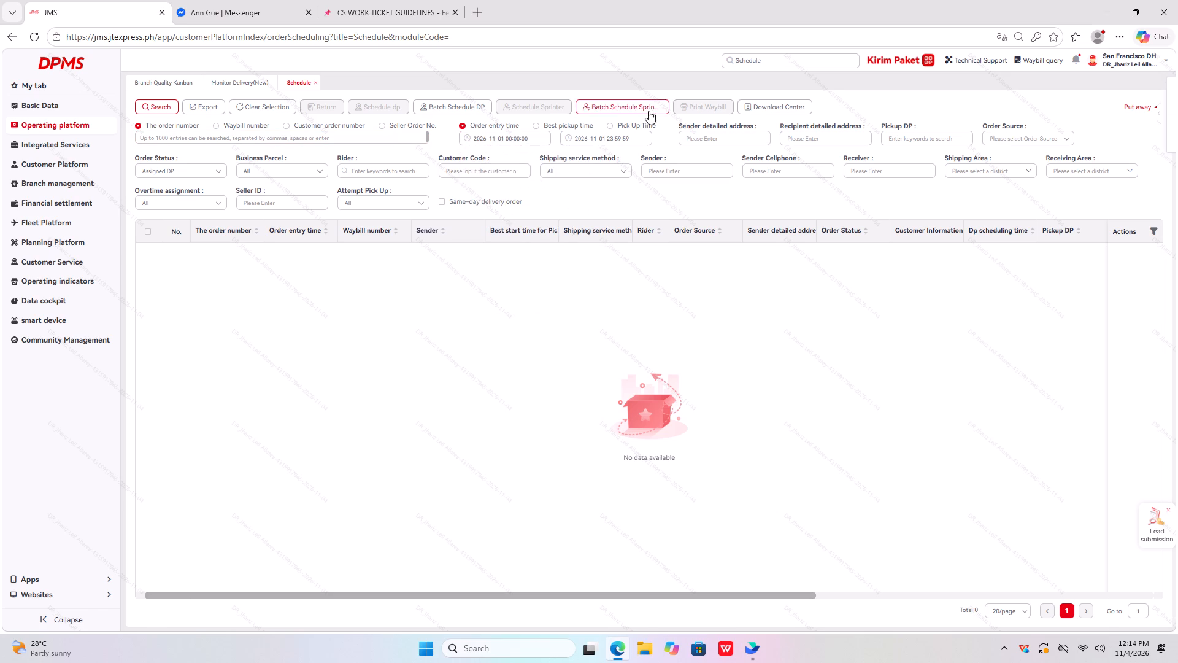
{"action": "left_click", "coordinate": [621, 147]}
{"action": "left_click", "coordinate": [623, 143]}
{"action": "left_click", "coordinate": [639, 248]}
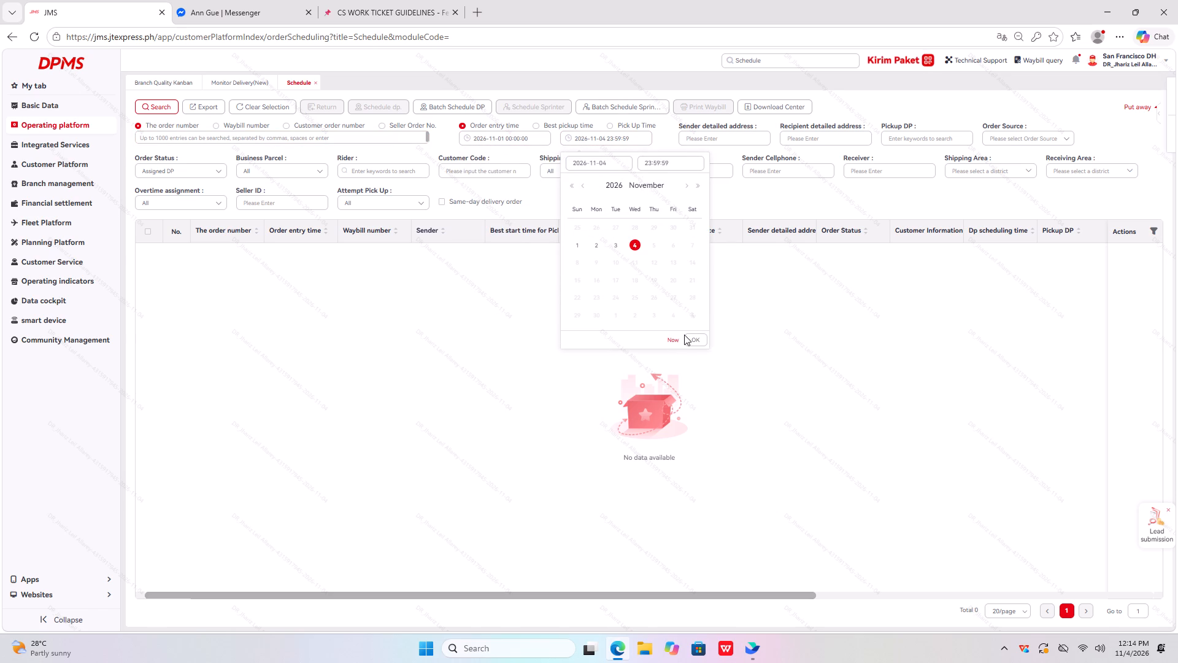
{"action": "left_click", "coordinate": [692, 342]}
{"action": "left_click", "coordinate": [152, 99]}
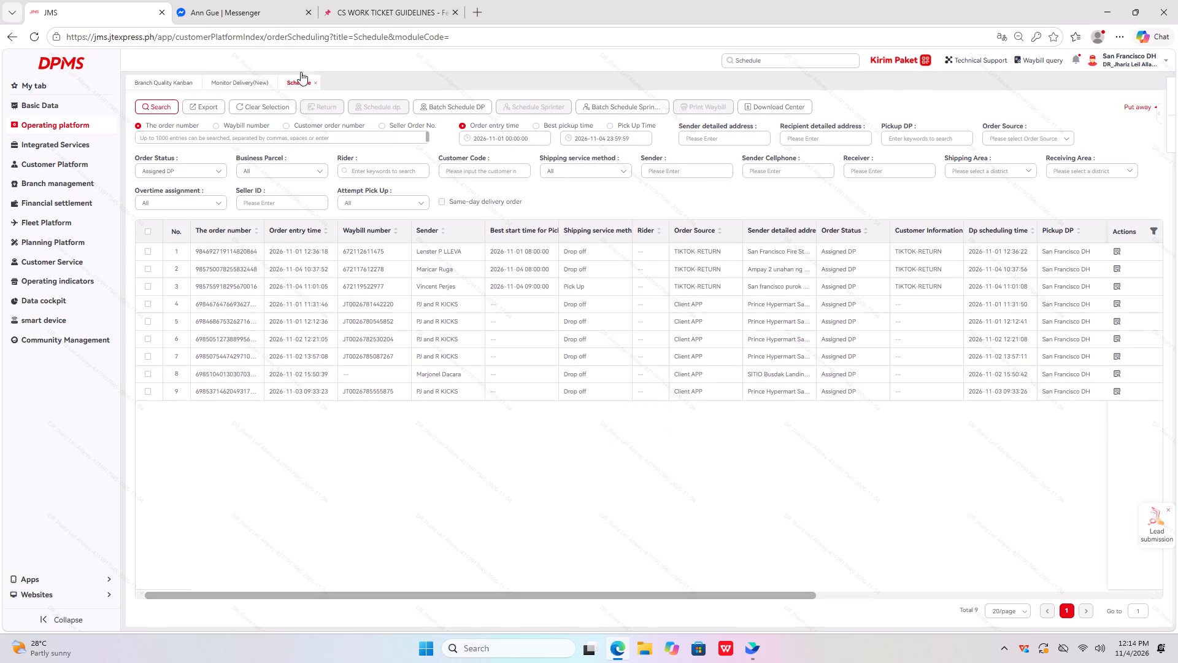
Filter the scheduled orders by the Pick Up shipping service method and search again.
{"action": "left_click", "coordinate": [583, 171]}
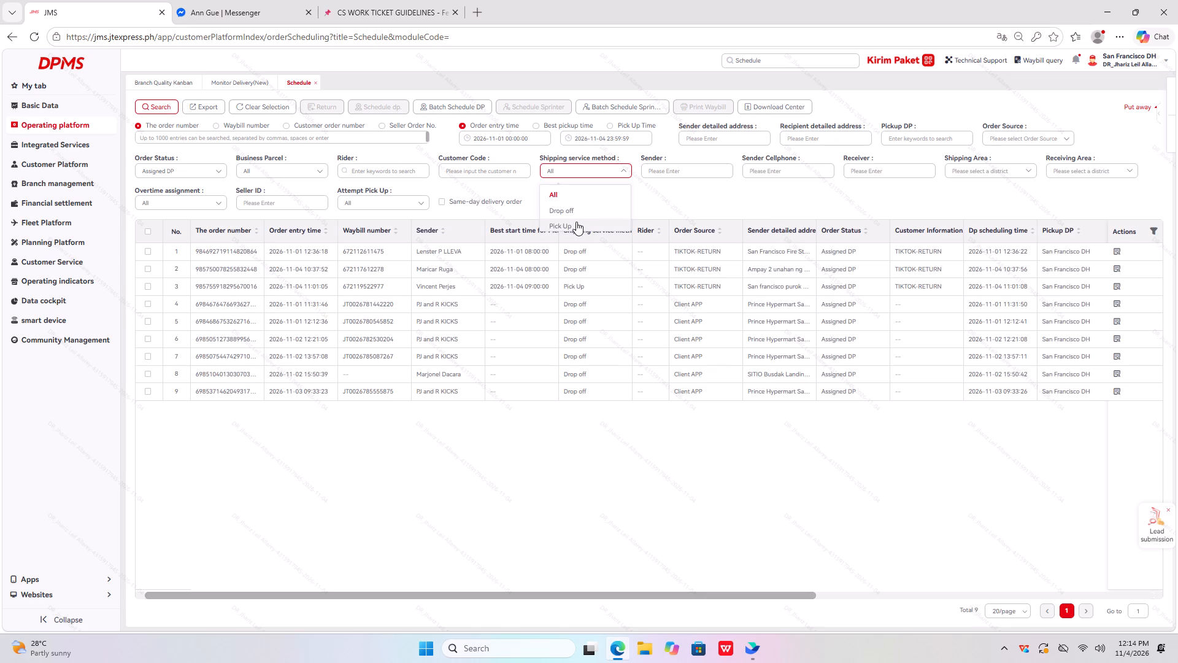
{"action": "left_click", "coordinate": [576, 222]}
{"action": "left_click", "coordinate": [161, 103]}
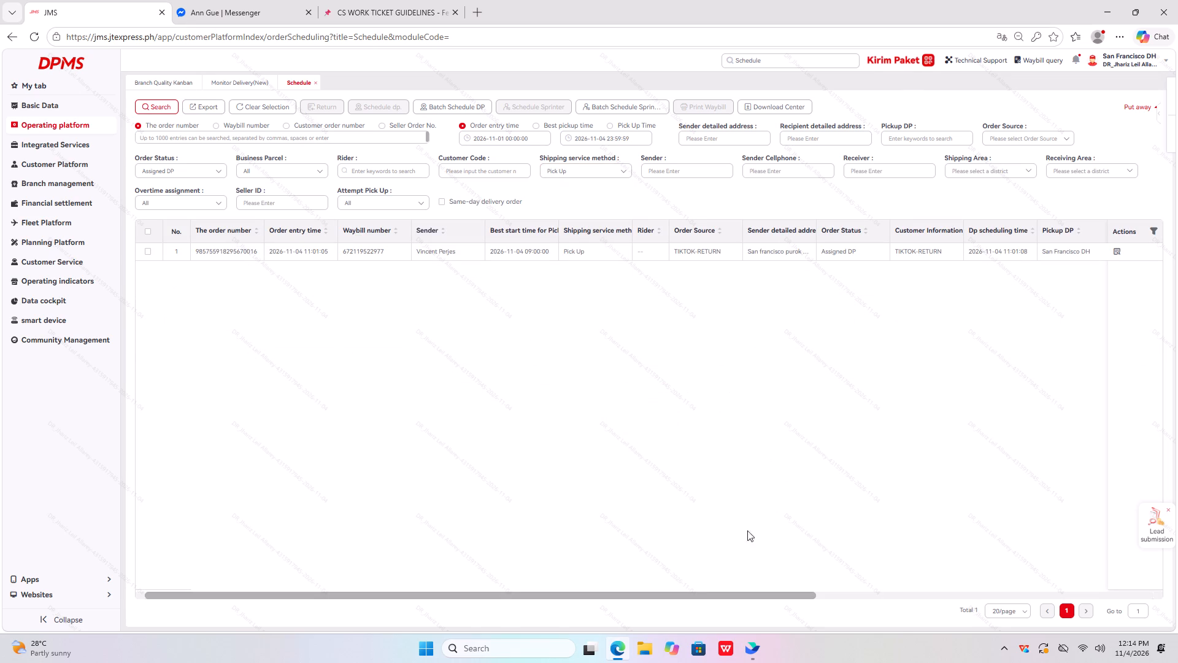
Review the TIKTOK-RETURN pick-up order's remaining columns and open its Order Schedule Information.
{"action": "left_click_drag", "start_coordinate": [554, 595], "coordinate": [720, 595]}
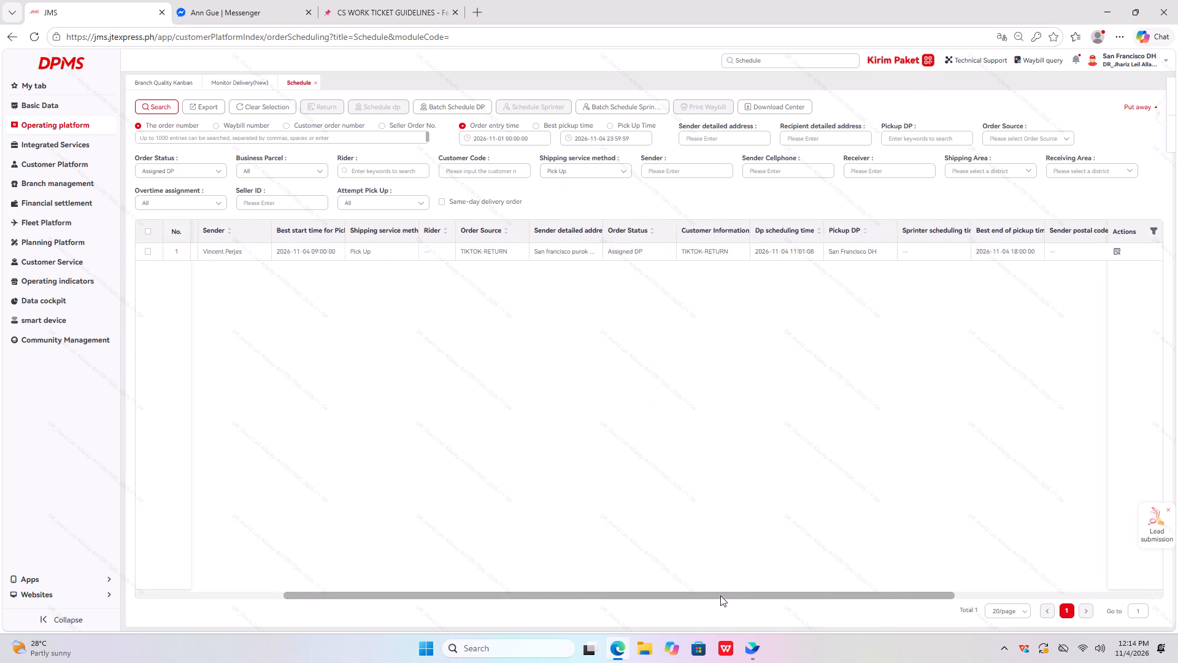
{"action": "left_click_drag", "start_coordinate": [720, 595], "coordinate": [850, 587]}
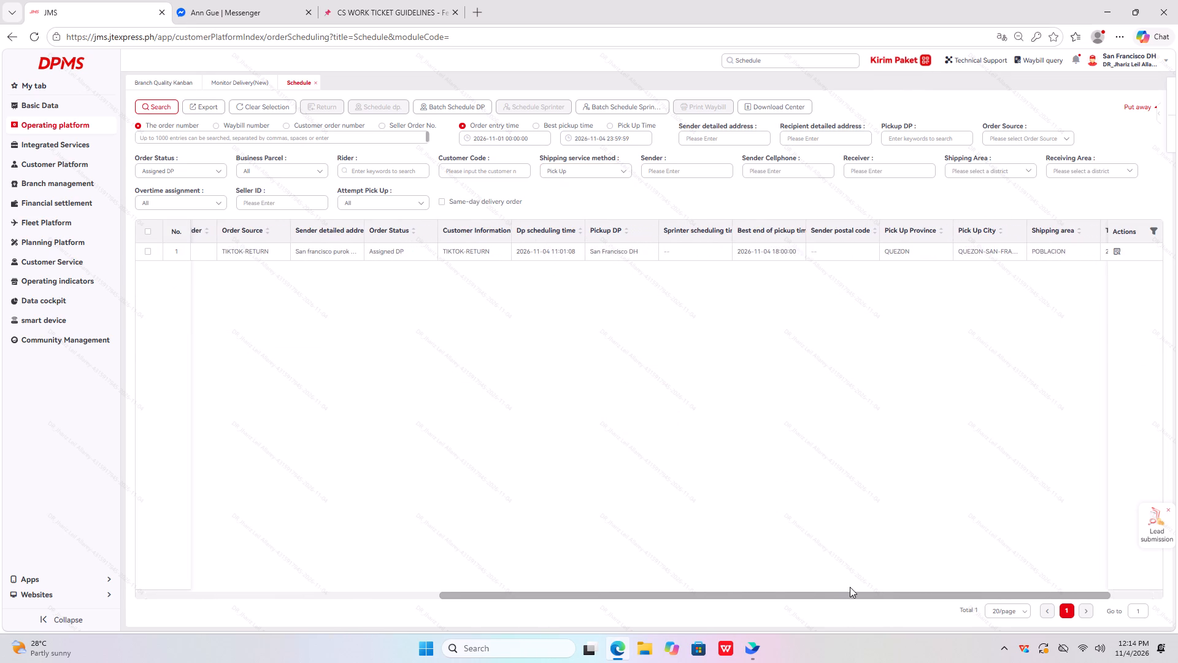
{"action": "left_click_drag", "start_coordinate": [850, 587], "coordinate": [959, 580]}
{"action": "left_click", "coordinate": [1117, 250]}
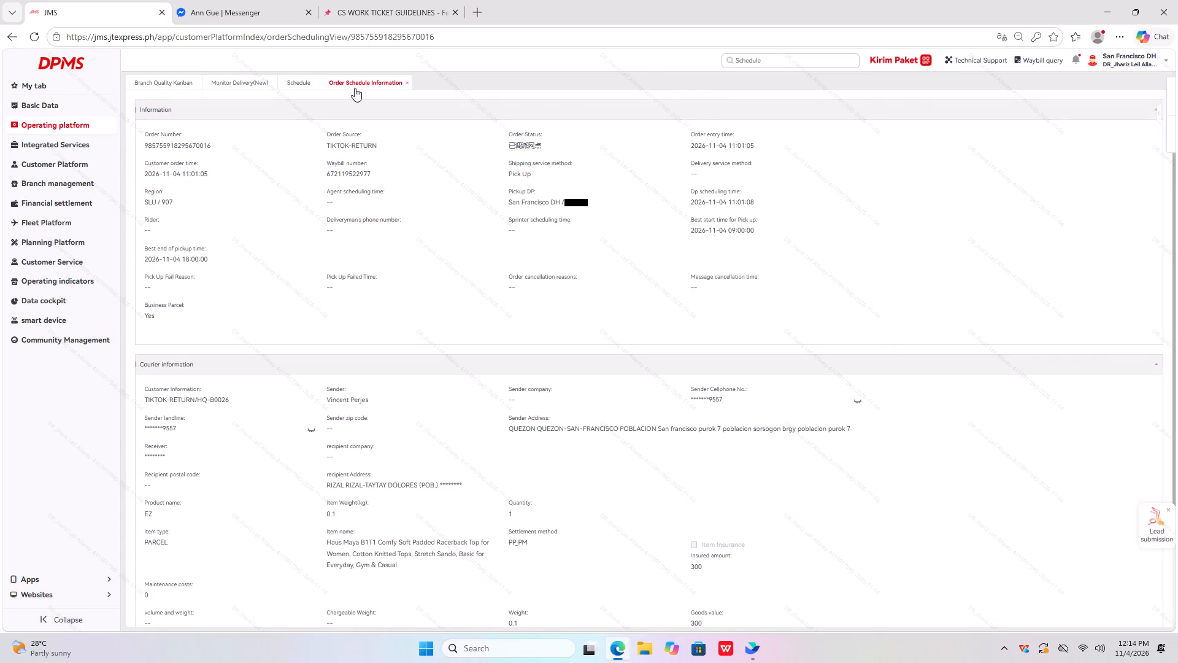
Schedule a sprinter for the TIKTOK-RETURN pick-up order on the Schedule page, searching employees for VIGEY and assigning the matching rider.
{"action": "left_click", "coordinate": [296, 77]}
{"action": "left_click", "coordinate": [146, 233]}
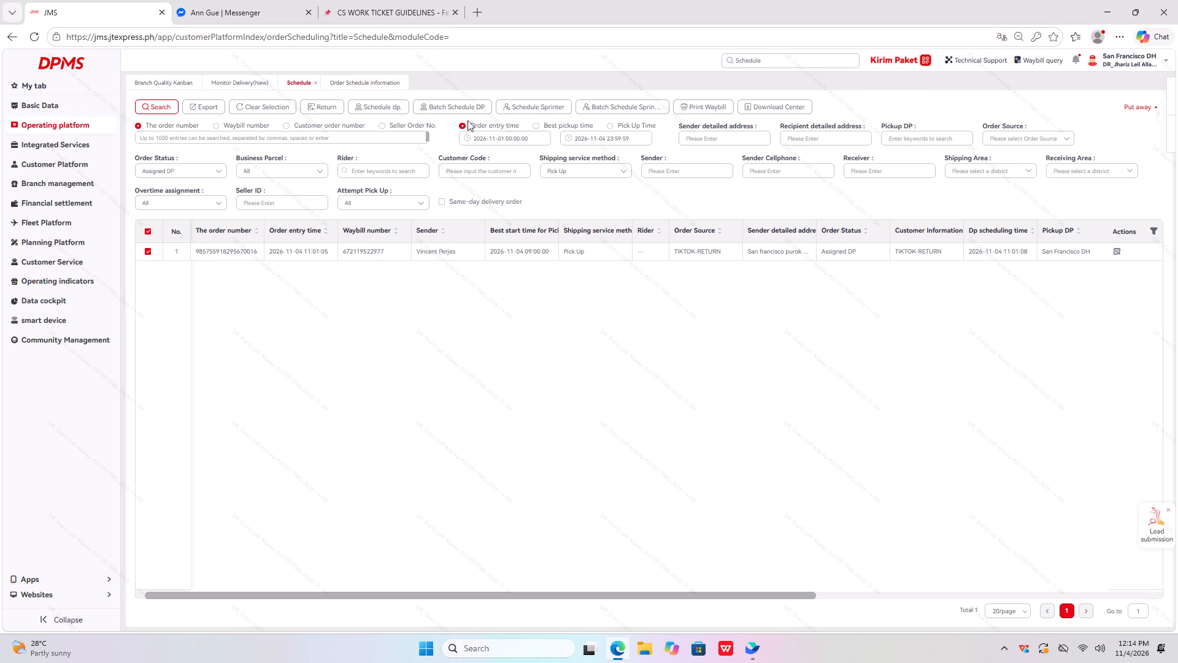
{"action": "left_click", "coordinate": [539, 106]}
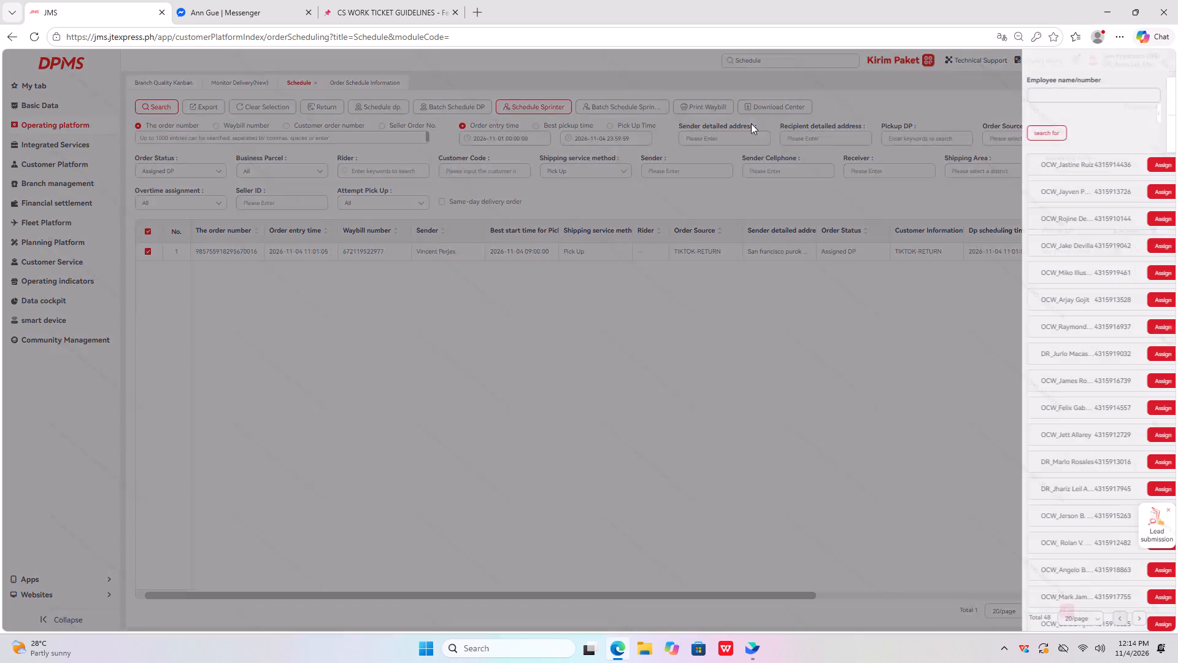
{"action": "left_click", "coordinate": [1030, 99]}
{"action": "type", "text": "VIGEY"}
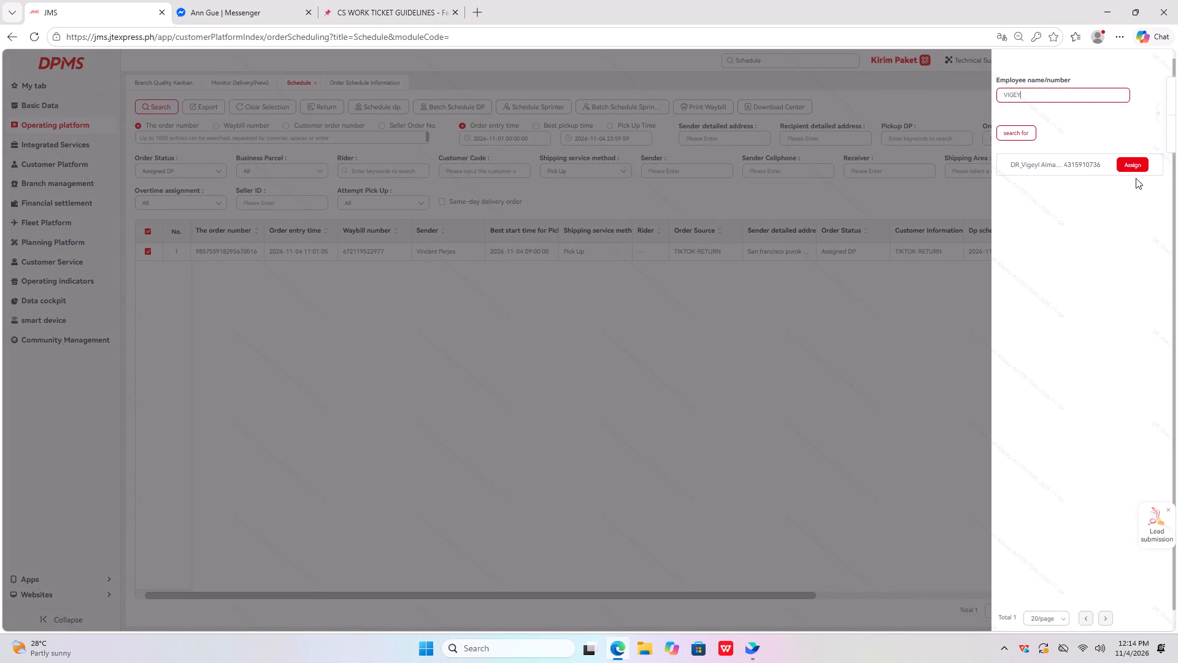
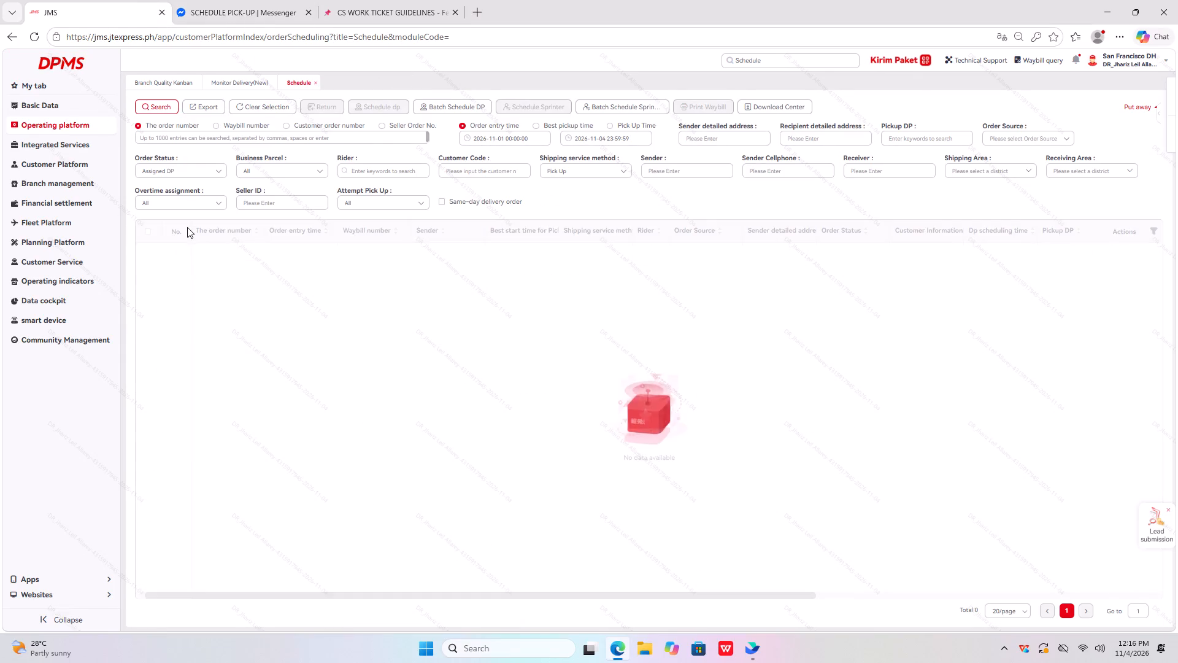
Filter the scheduled pick-up orders by the Assigned Rider order status and run the search.
{"action": "left_click", "coordinate": [187, 171]}
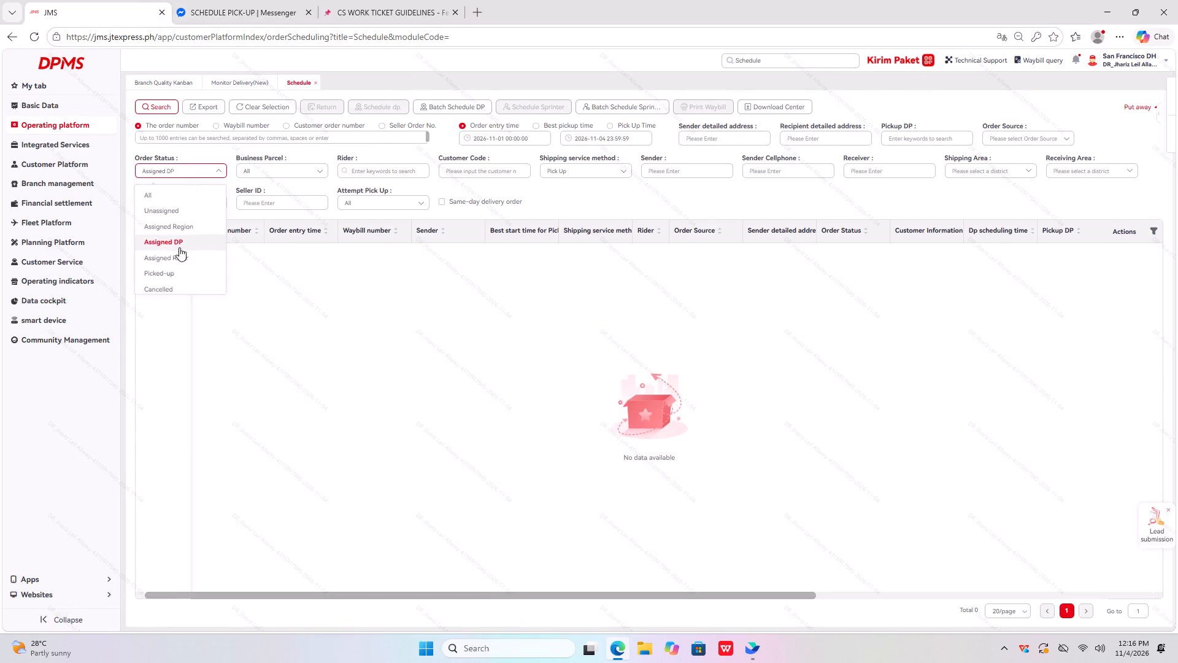
{"action": "left_click", "coordinate": [176, 256]}
{"action": "left_click", "coordinate": [162, 116]}
{"action": "left_click", "coordinate": [161, 111]}
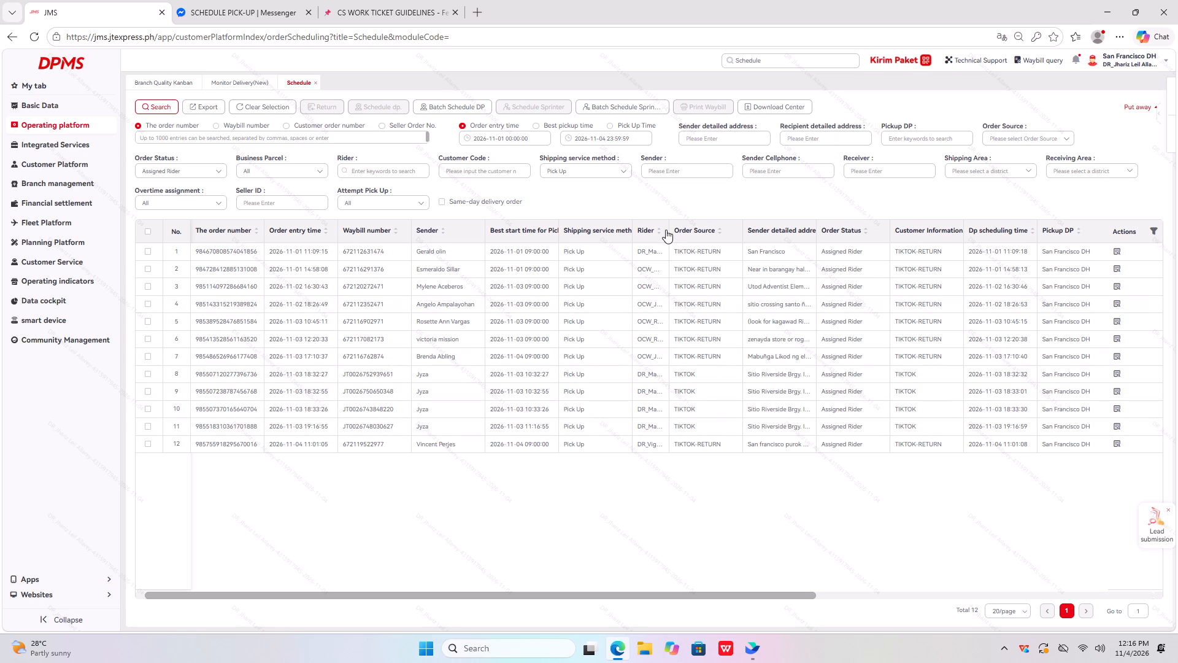
Widen the Rider column in the scheduled orders table so the full rider names can be read.
{"action": "left_click_drag", "start_coordinate": [668, 229], "coordinate": [726, 235]}
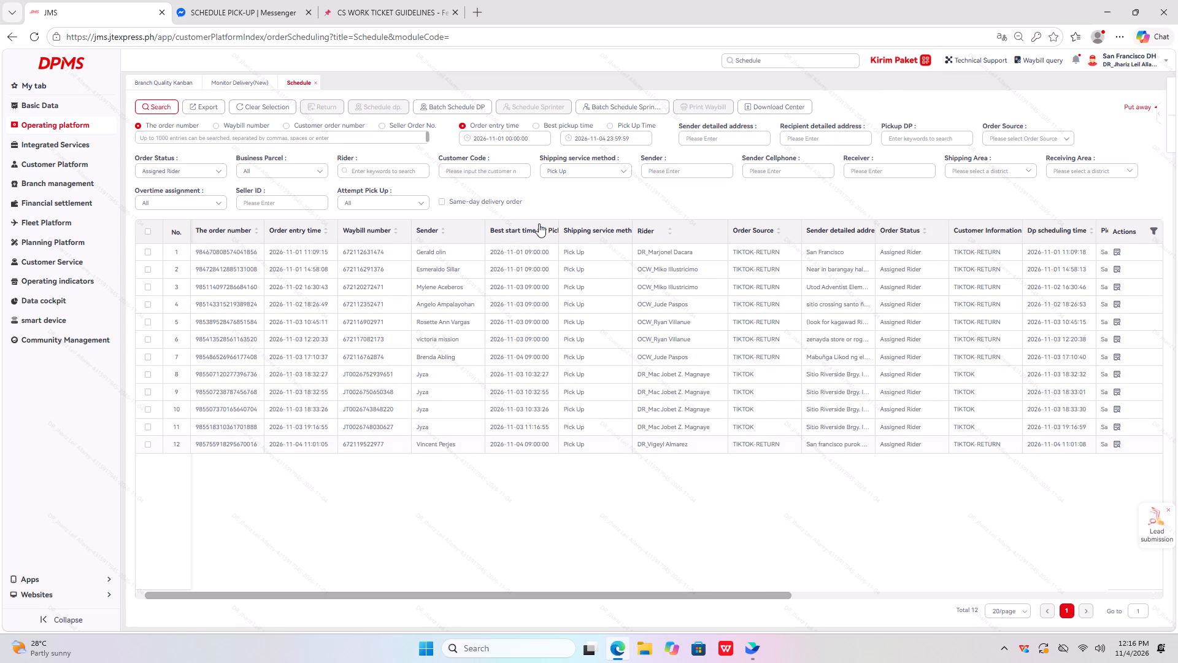
{"action": "scroll", "coordinate": [661, 276], "scroll_direction": "up", "scroll_amount": 4}
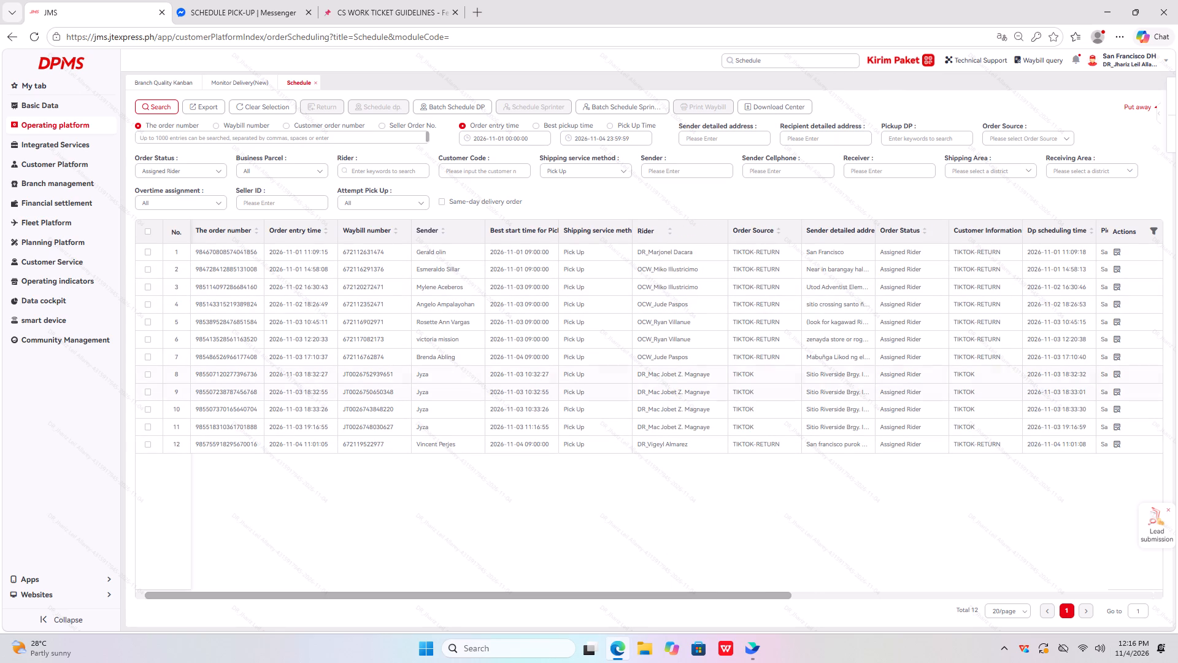
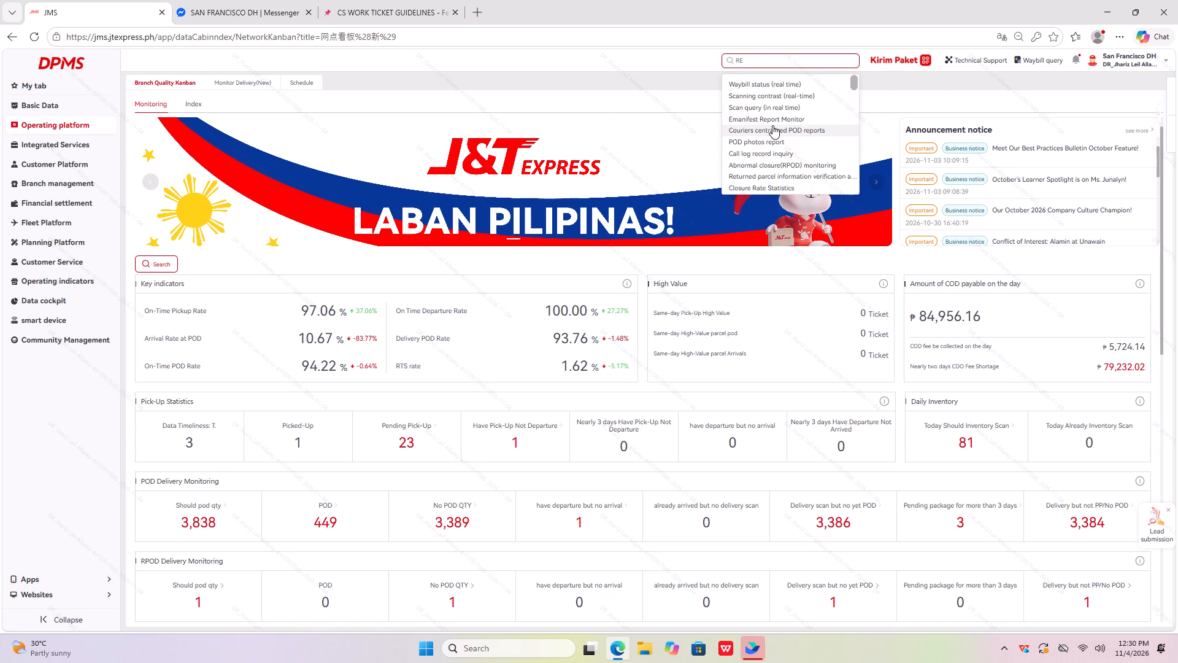
Find and open the Return management page through the JMS function search.
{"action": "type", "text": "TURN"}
{"action": "left_click", "coordinate": [772, 95]}
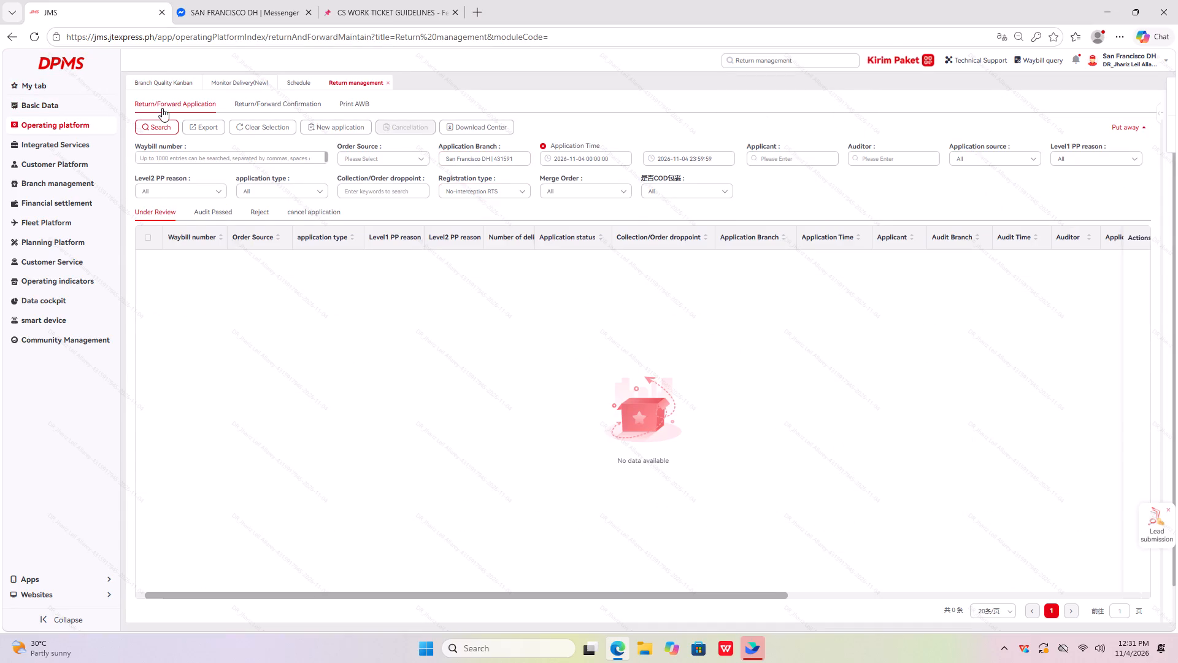
Open the BONPEN INDICATORS MONITORING REPORT -November in a new browser tab and review the San Francisco DH indicators.
{"action": "left_click", "coordinate": [488, 14]}
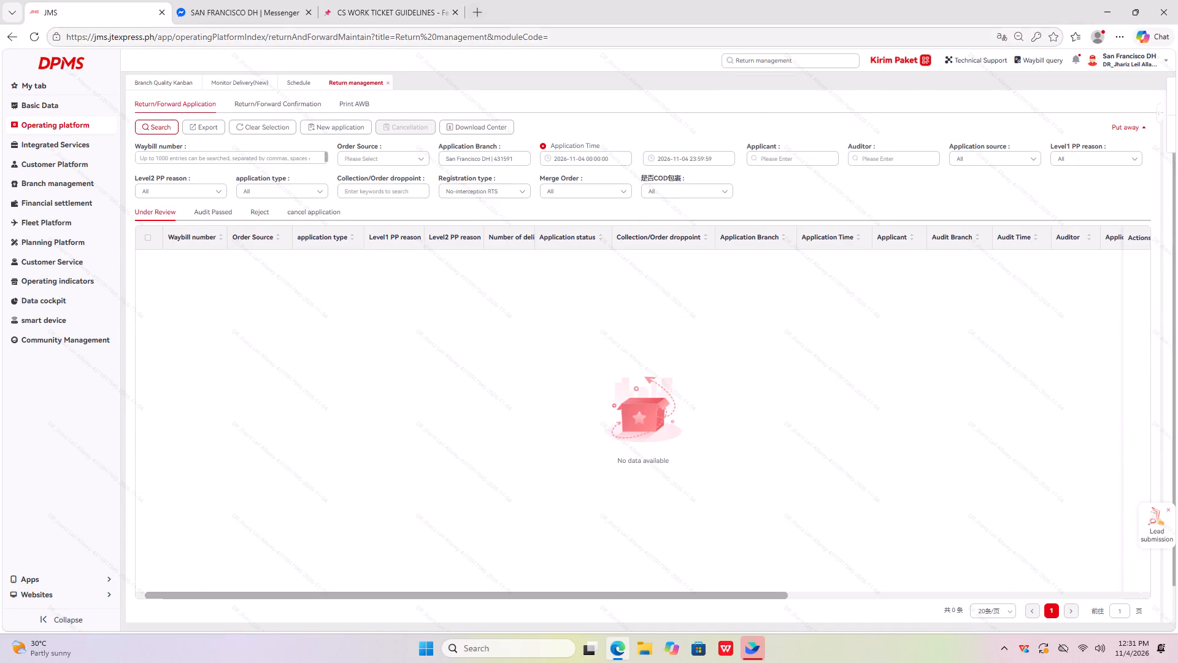
{"action": "left_click", "coordinate": [480, 15]}
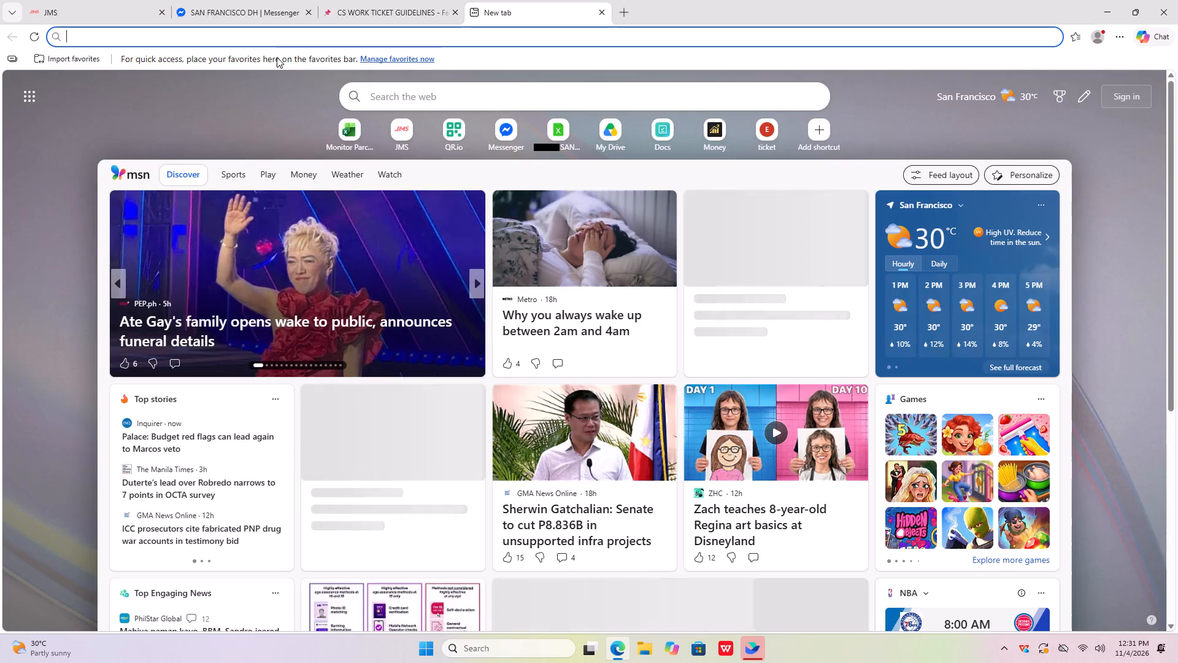
{"action": "type", "text": "BON"}
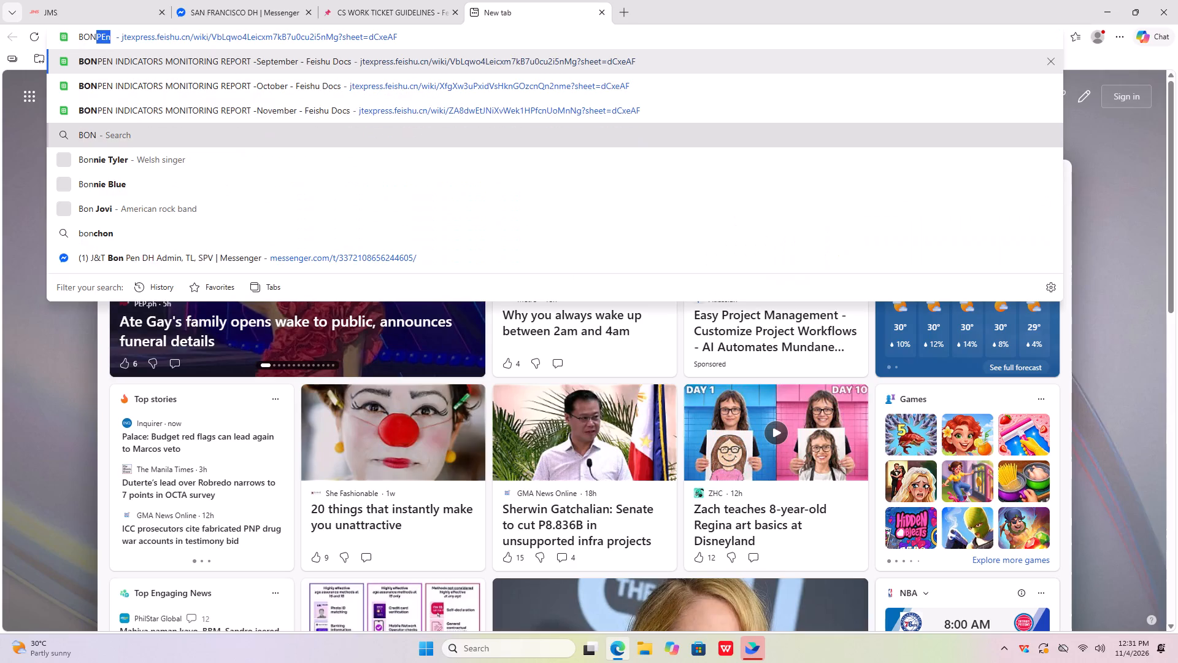
{"action": "left_click", "coordinate": [302, 103]}
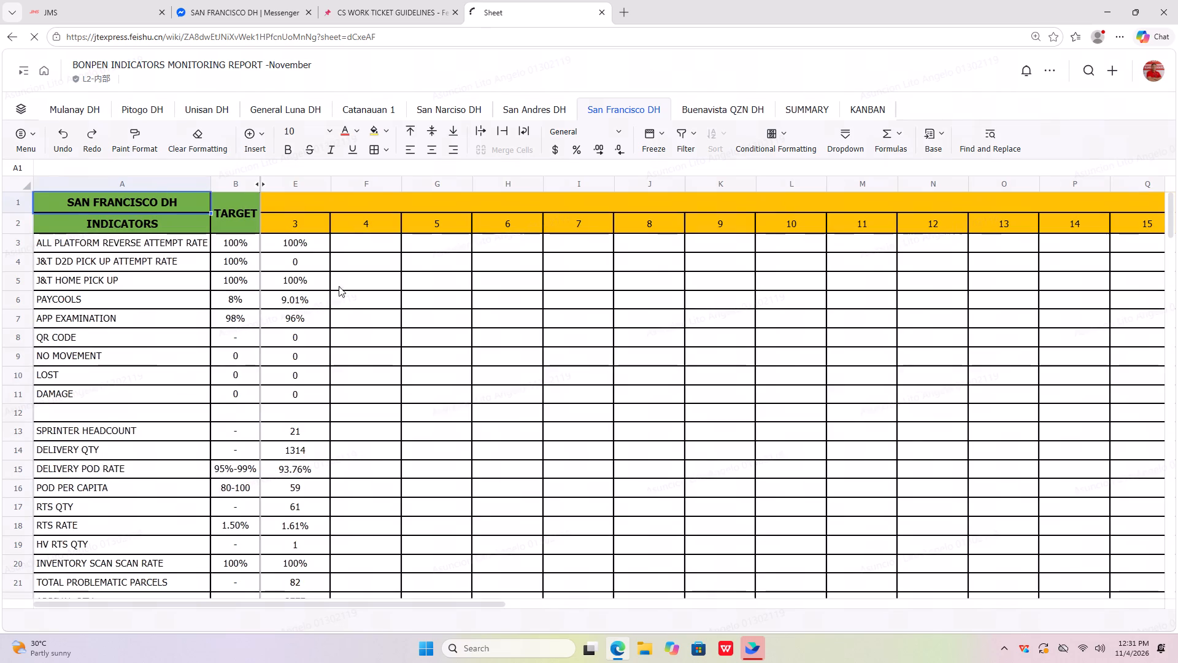
{"action": "scroll", "coordinate": [523, 285], "scroll_direction": "down", "scroll_amount": 2}
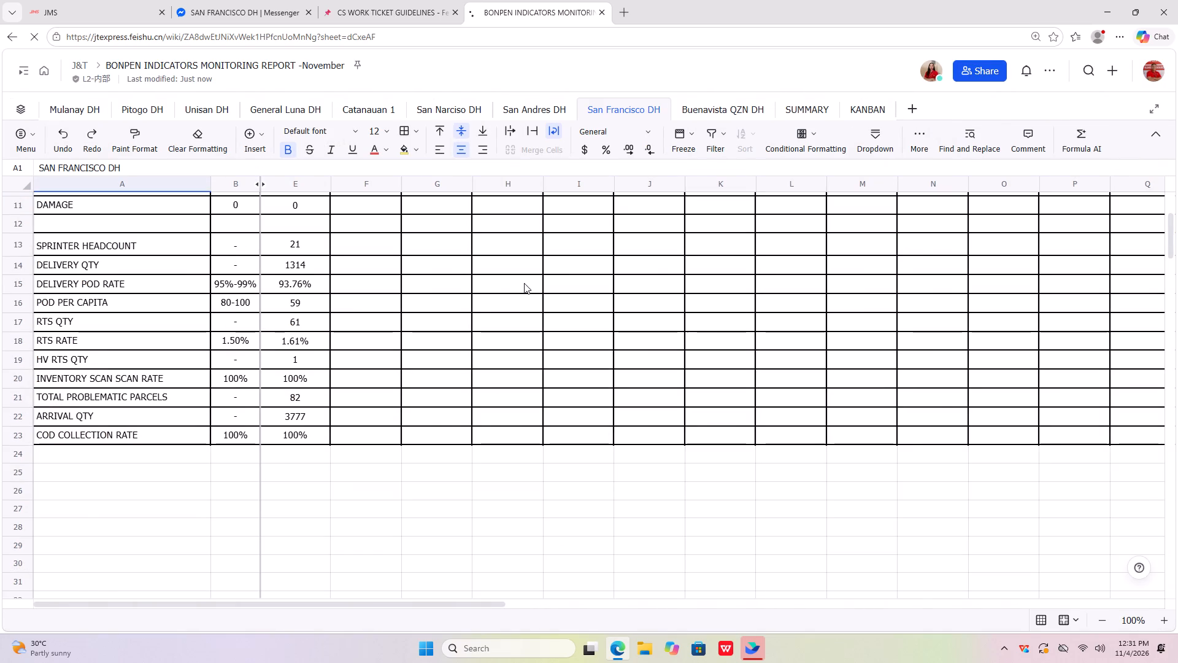
{"action": "scroll", "coordinate": [533, 289], "scroll_direction": "up", "scroll_amount": 3}
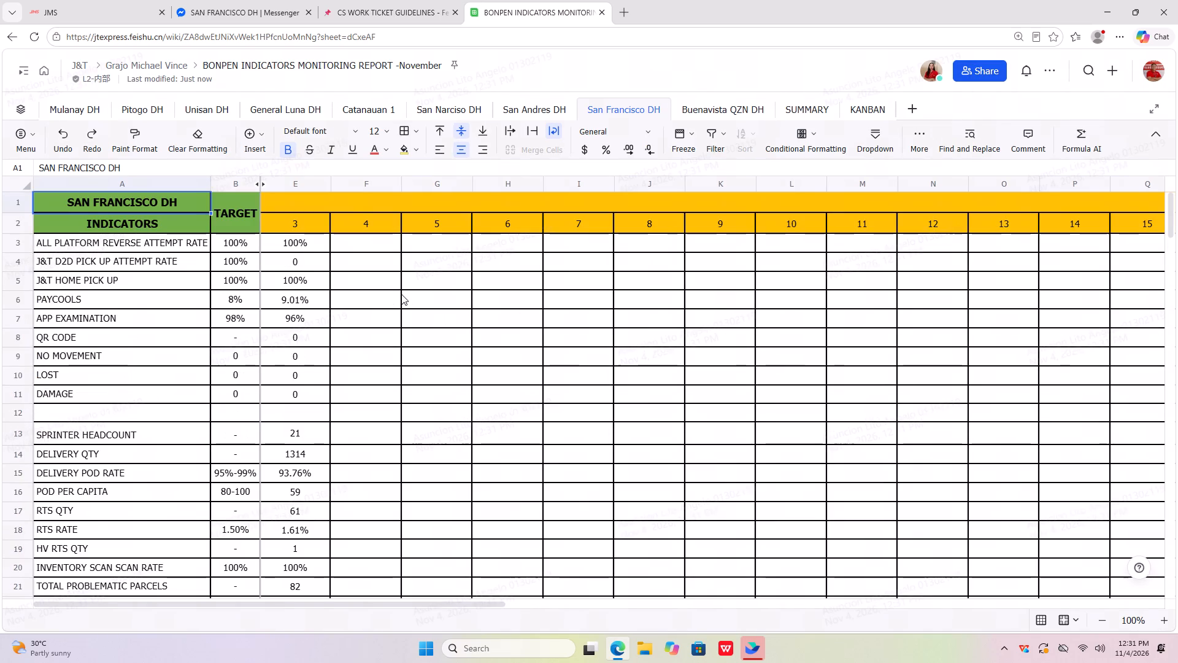
{"action": "scroll", "coordinate": [406, 299], "scroll_direction": "down", "scroll_amount": 3}
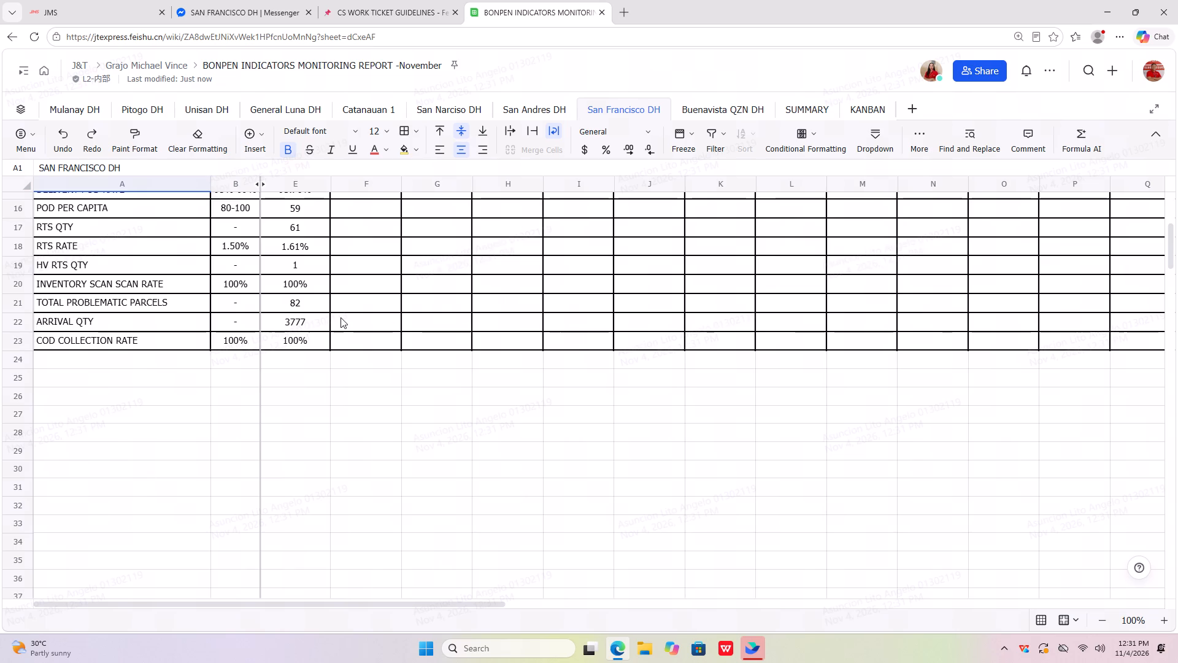
{"action": "scroll", "coordinate": [356, 372], "scroll_direction": "up", "scroll_amount": 3}
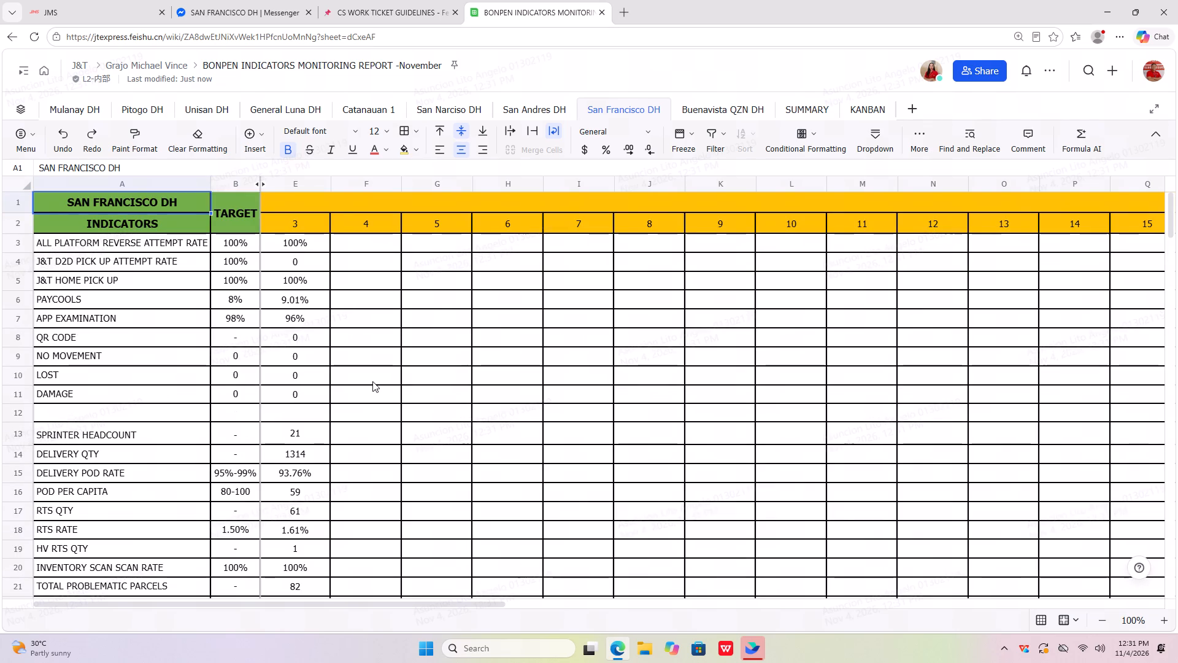
{"action": "scroll", "coordinate": [336, 371], "scroll_direction": "down", "scroll_amount": 1}
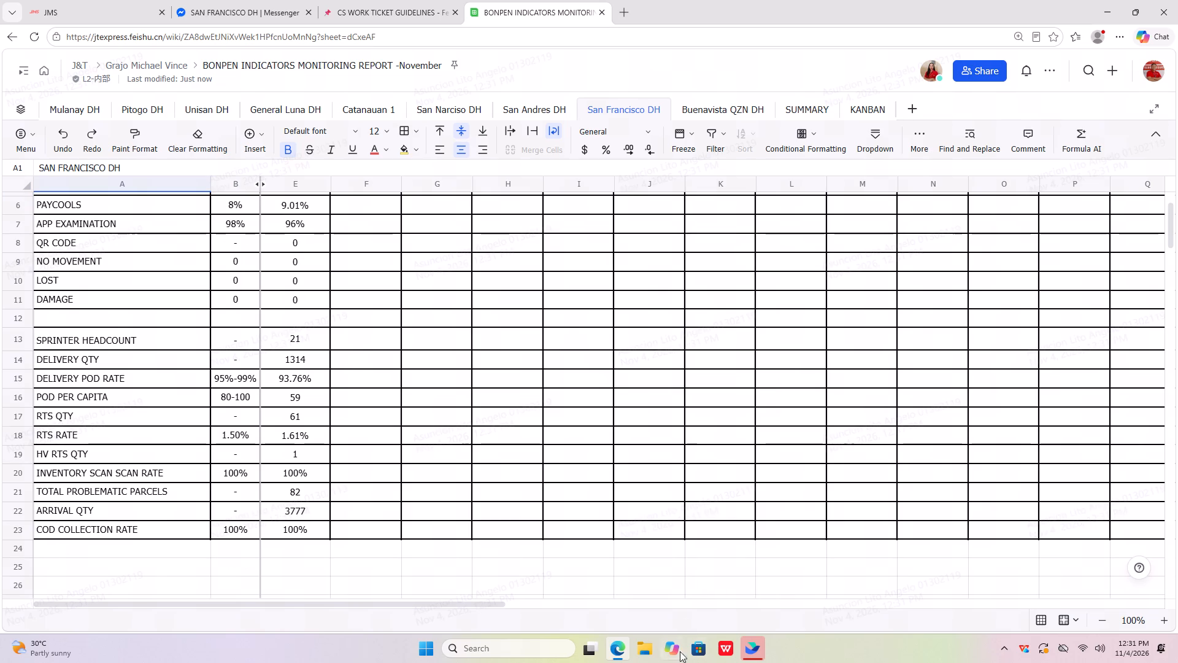
Switch to Feishu and look through the reports in the pinned external chat, enlarging the rider table of customer reasons and rejections.
{"action": "left_click", "coordinate": [749, 653]}
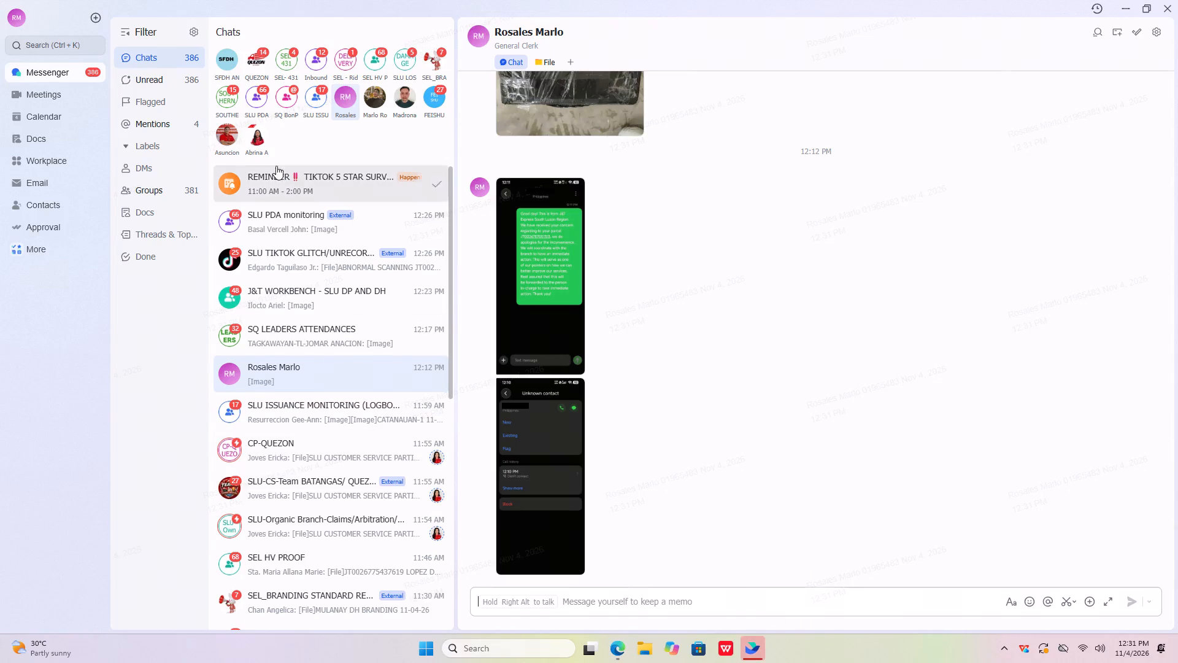
{"action": "left_click", "coordinate": [368, 103]}
{"action": "scroll", "coordinate": [687, 328], "scroll_direction": "down", "scroll_amount": 1}
{"action": "scroll", "coordinate": [685, 336], "scroll_direction": "up", "scroll_amount": 2}
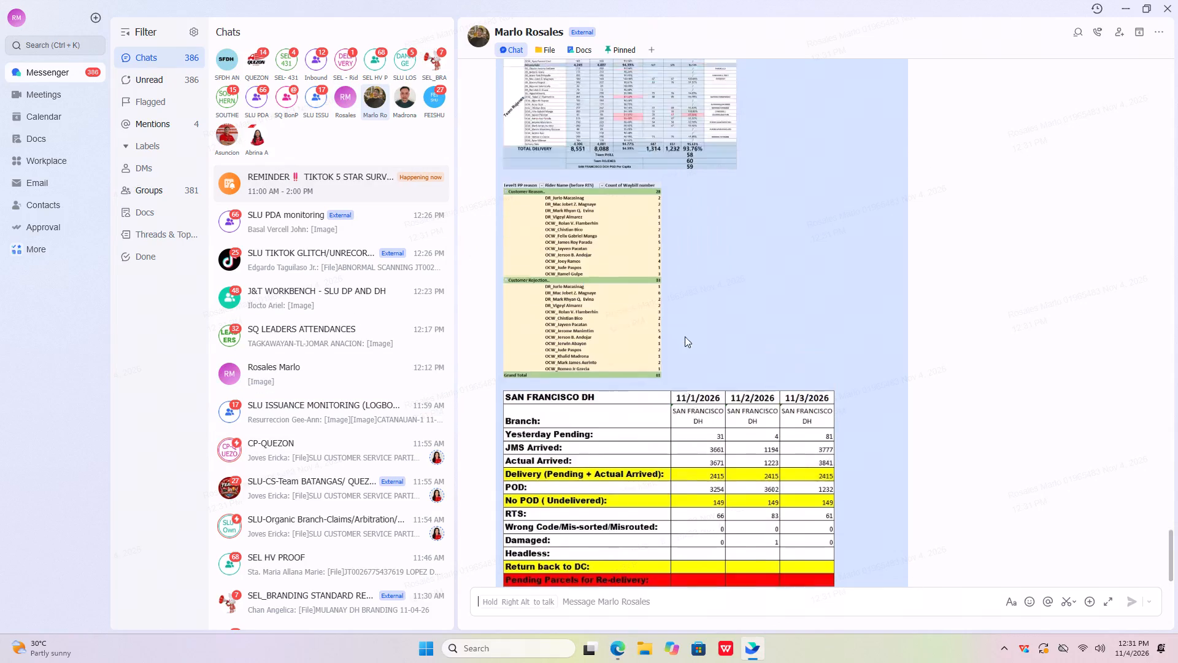
{"action": "scroll", "coordinate": [685, 336], "scroll_direction": "up", "scroll_amount": 11}
{"action": "scroll", "coordinate": [793, 429], "scroll_direction": "up", "scroll_amount": 11}
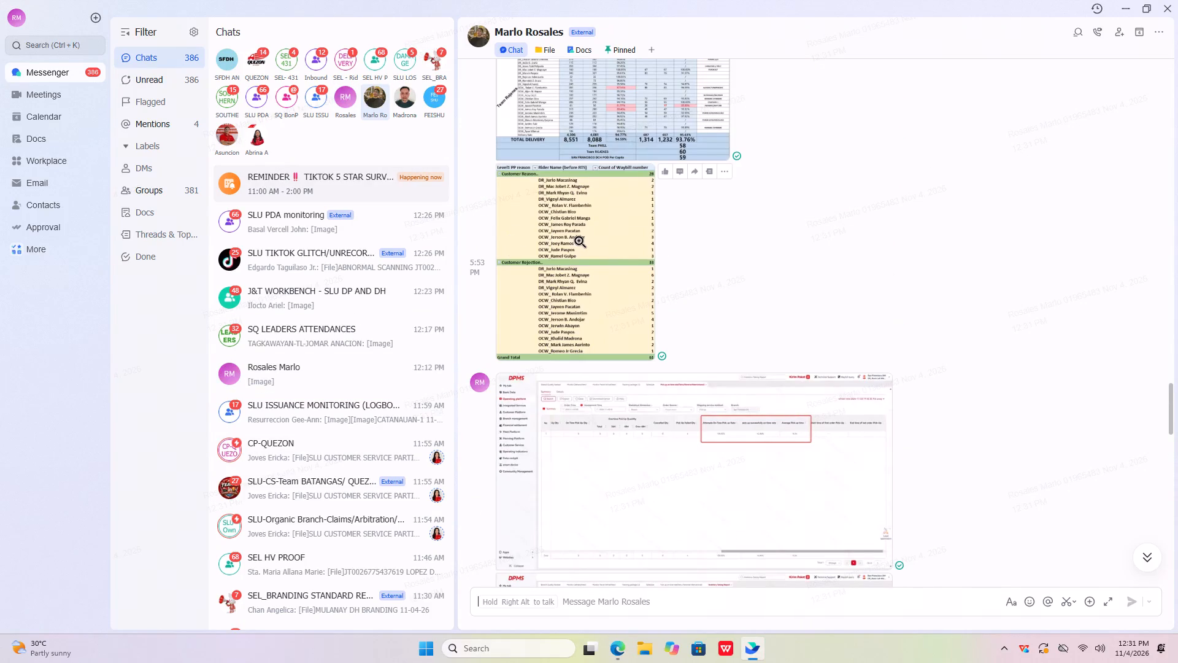
{"action": "left_click", "coordinate": [576, 237]}
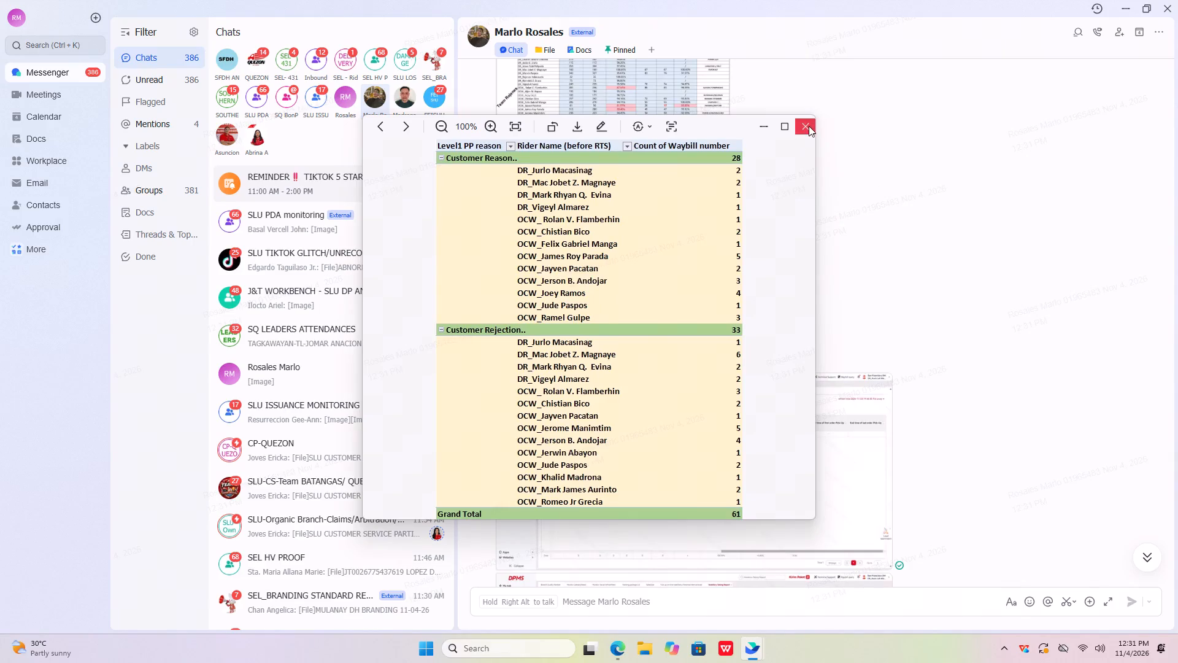
{"action": "left_click", "coordinate": [809, 126]}
{"action": "left_click", "coordinate": [1128, 2]}
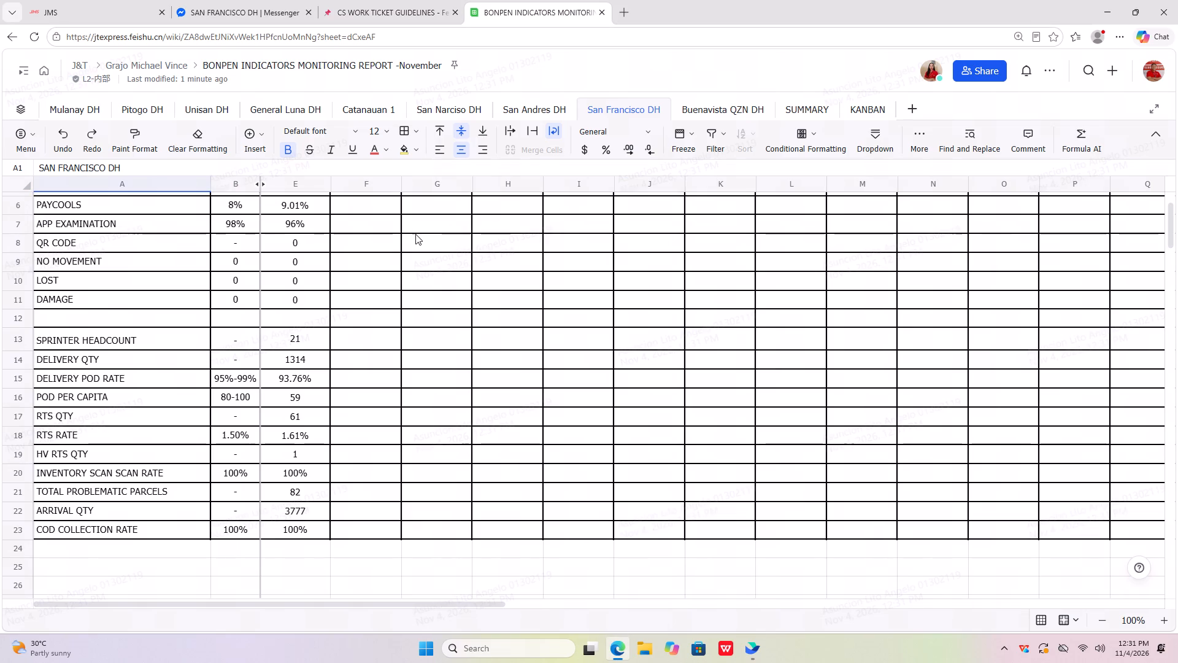
Select the SPRINTER HEADCOUNT cell for day 4 in the San Francisco DH sheet of the November report.
{"action": "scroll", "coordinate": [395, 205], "scroll_direction": "up", "scroll_amount": 3}
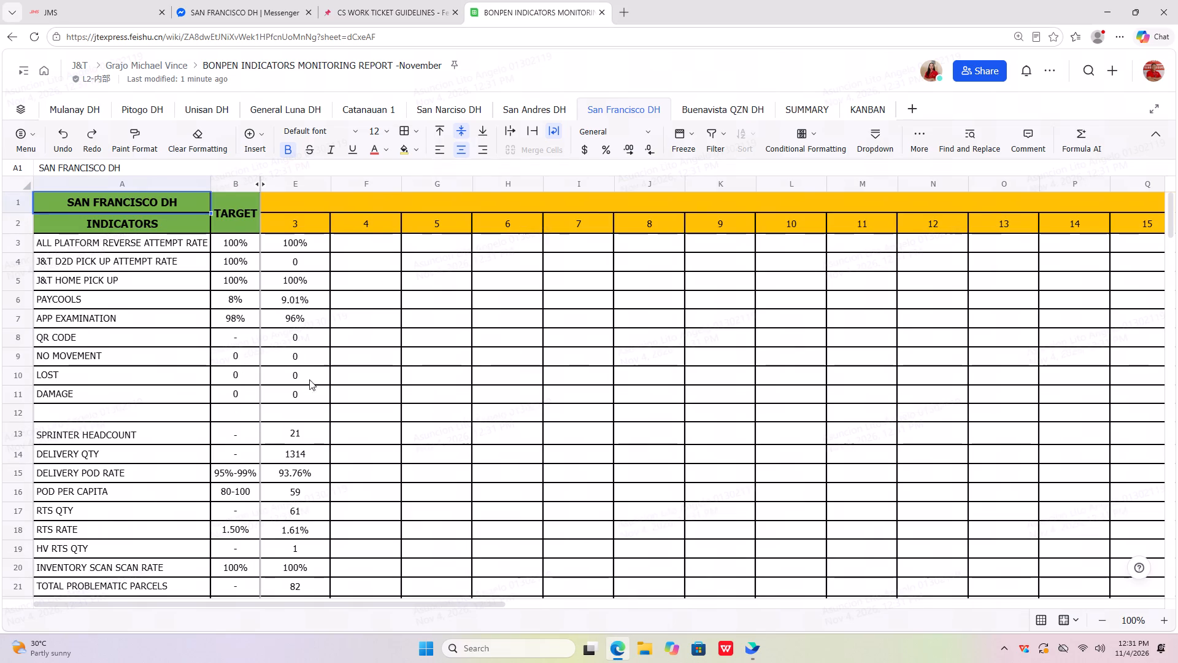
{"action": "left_click", "coordinate": [357, 389]}
{"action": "left_click", "coordinate": [356, 350]}
{"action": "left_click", "coordinate": [355, 335]}
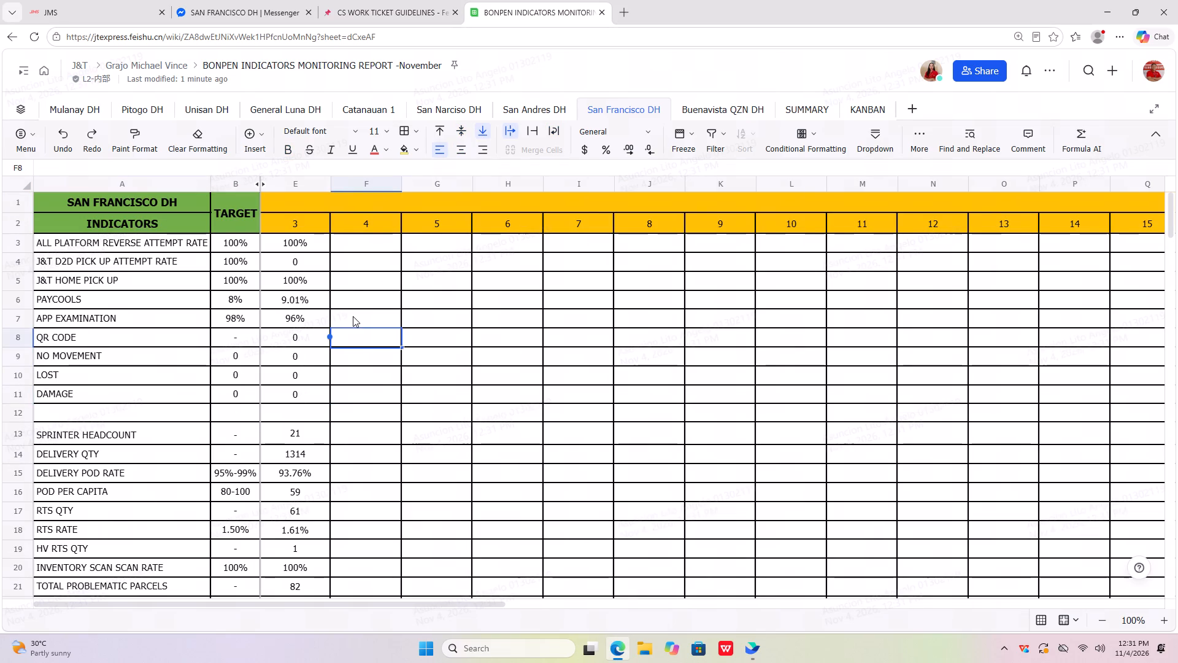
{"action": "left_click", "coordinate": [373, 435]}
Refresh the Monitor Delivery(New) summary by courier in JMS and examine the complete courier list with its delivery figures.
{"action": "left_click", "coordinate": [63, 0]}
{"action": "left_click", "coordinate": [226, 83]}
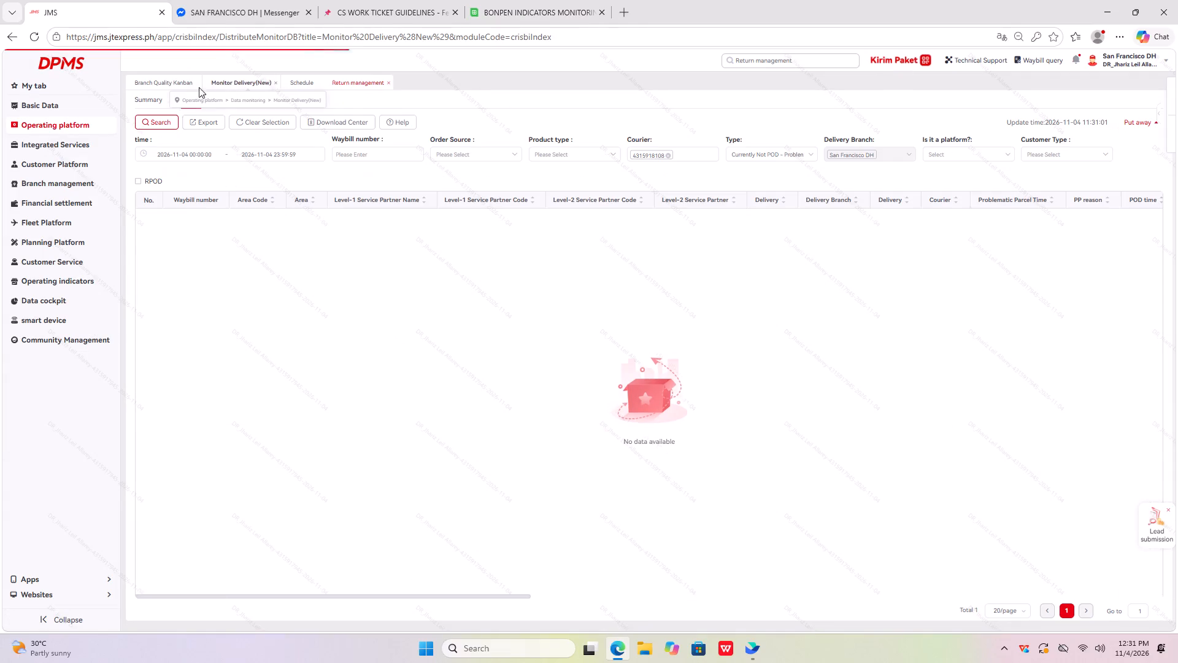
{"action": "left_click", "coordinate": [155, 98]}
{"action": "left_click", "coordinate": [154, 118]}
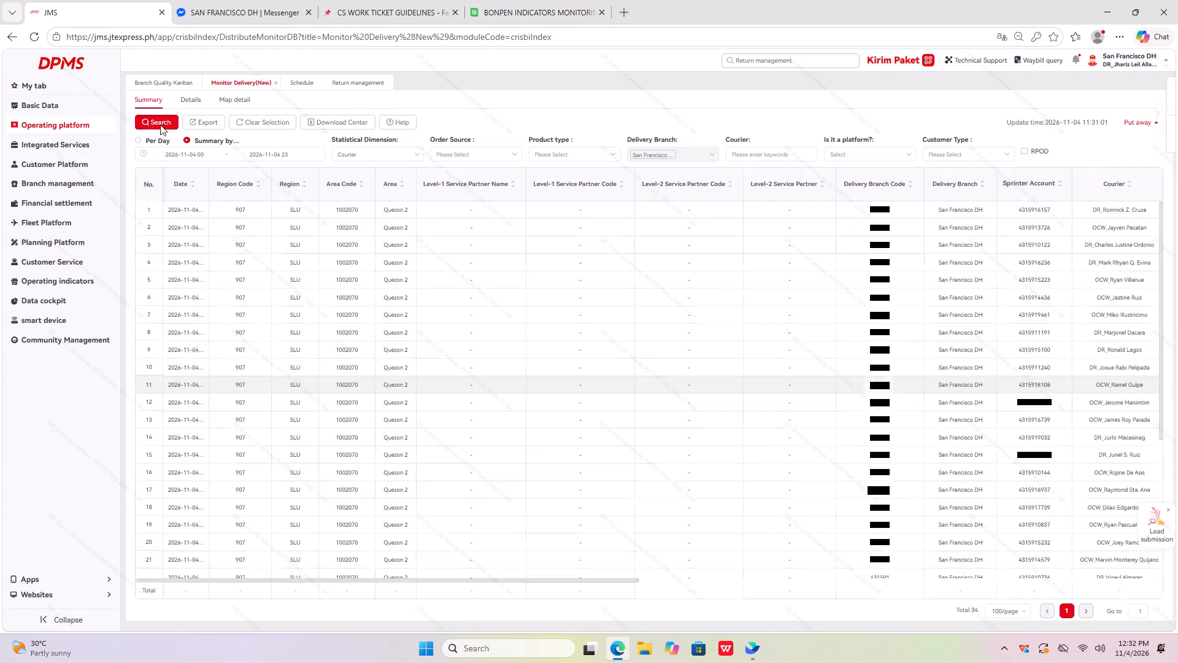
{"action": "left_click", "coordinate": [372, 584]}
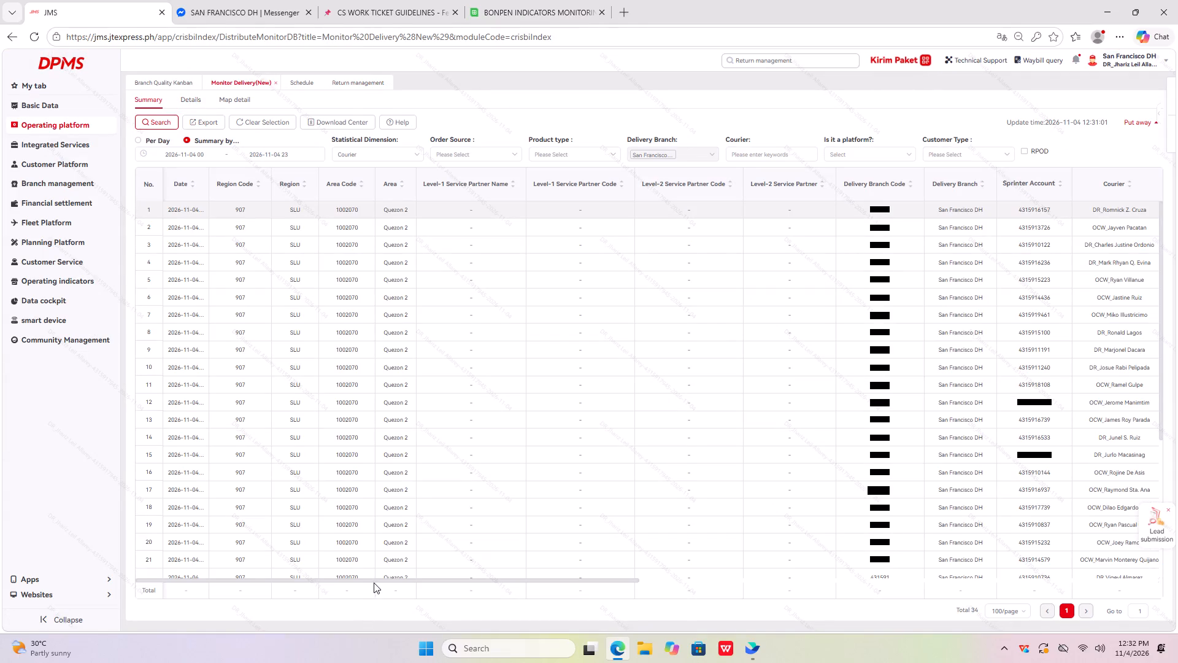
{"action": "left_click_drag", "start_coordinate": [374, 583], "coordinate": [541, 577]}
{"action": "left_click", "coordinate": [331, 602]}
{"action": "scroll", "coordinate": [407, 557], "scroll_direction": "down", "scroll_amount": 6}
{"action": "scroll", "coordinate": [436, 515], "scroll_direction": "up", "scroll_amount": 13}
{"action": "left_click_drag", "start_coordinate": [365, 581], "coordinate": [755, 538]}
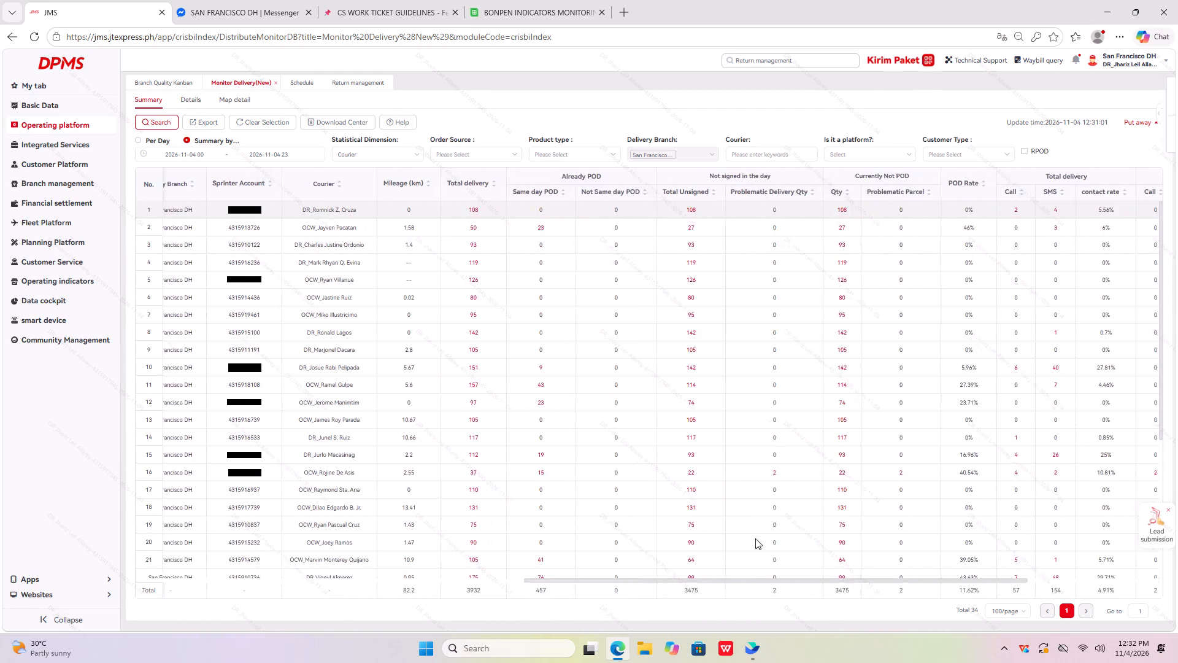
{"action": "left_click_drag", "start_coordinate": [755, 538], "coordinate": [806, 527]}
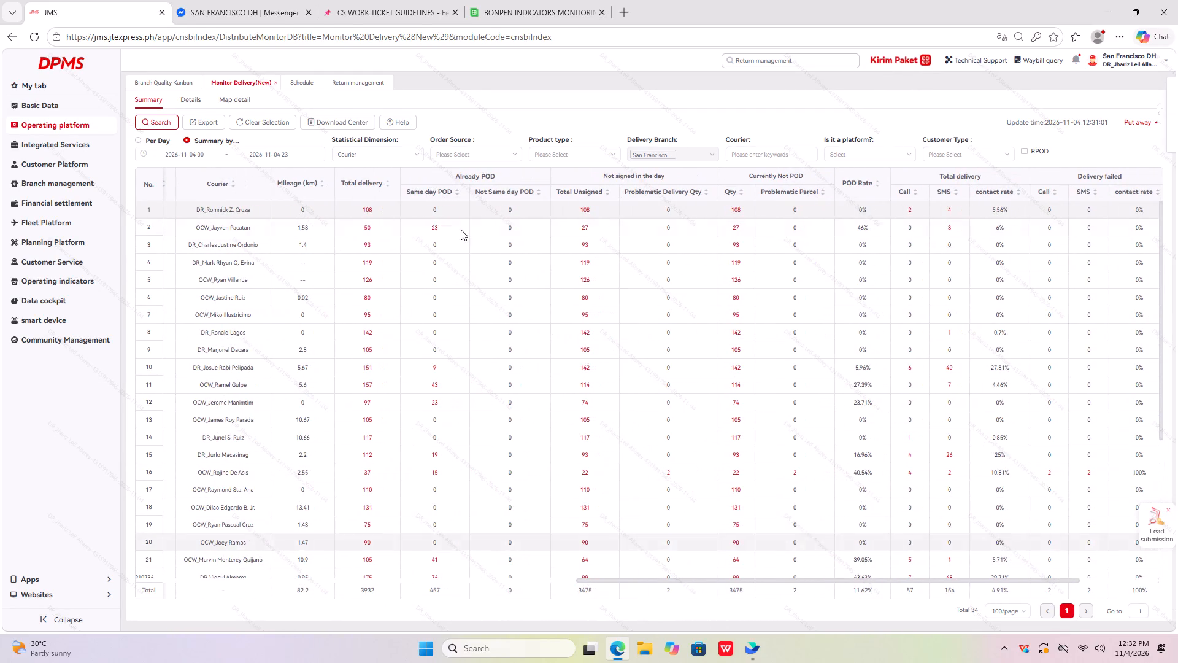
{"action": "scroll", "coordinate": [471, 252], "scroll_direction": "down", "scroll_amount": 5}
{"action": "scroll", "coordinate": [568, 543], "scroll_direction": "down", "scroll_amount": 16}
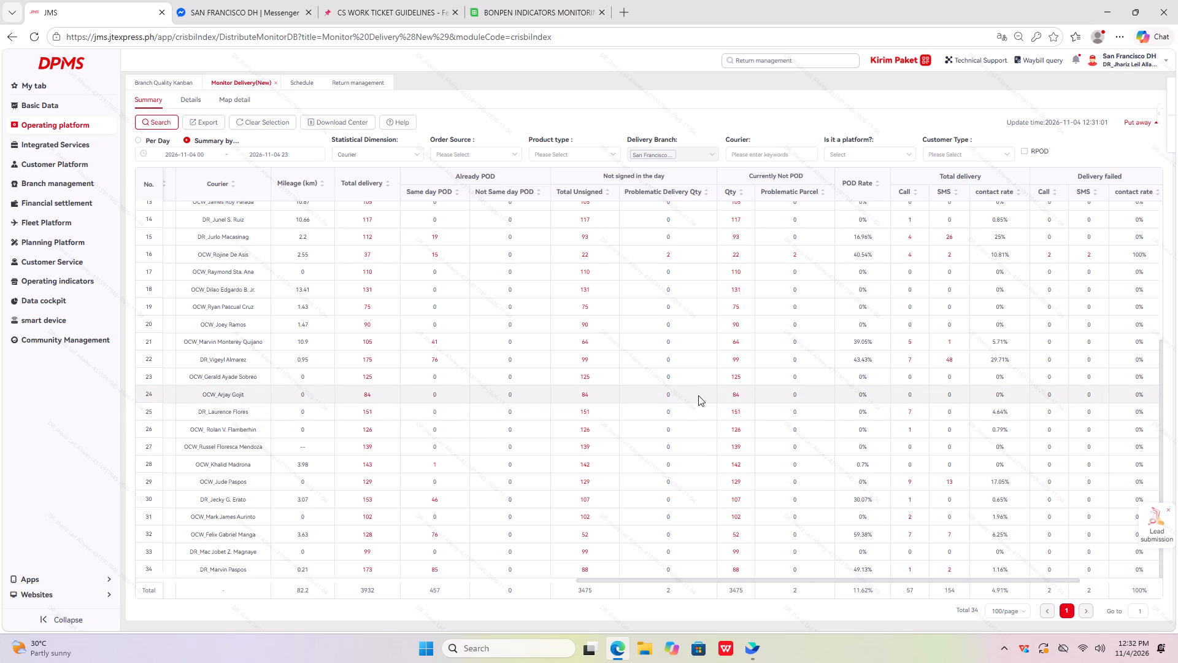
{"action": "scroll", "coordinate": [606, 409], "scroll_direction": "down", "scroll_amount": 6}
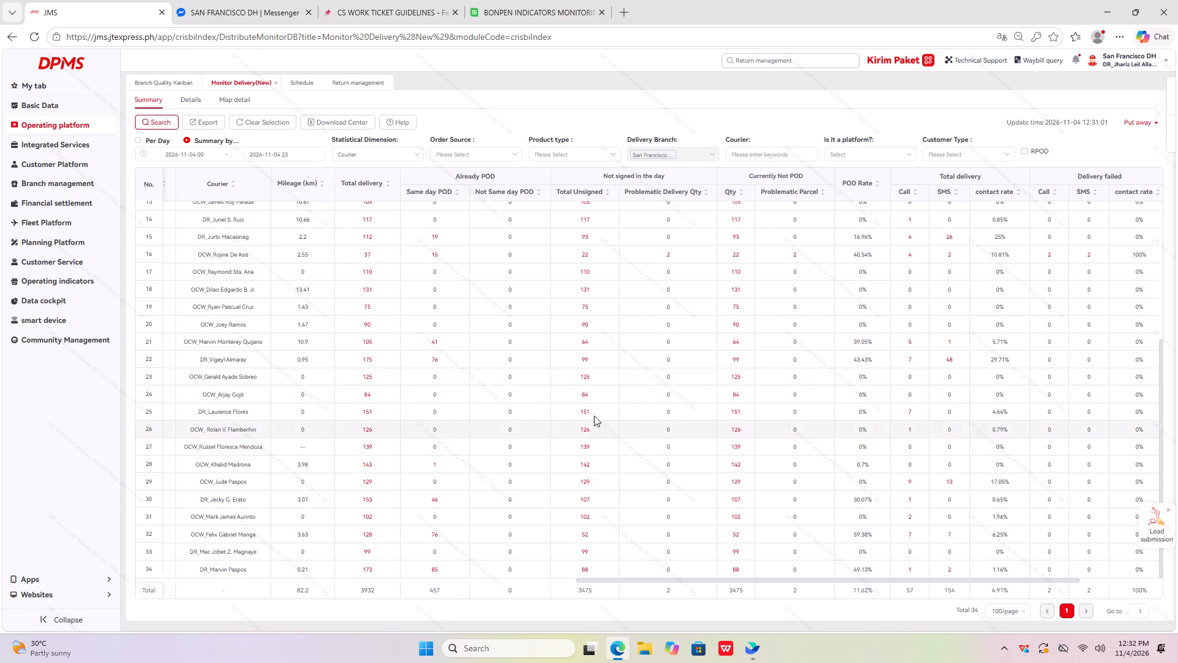
{"action": "scroll", "coordinate": [594, 416], "scroll_direction": "down", "scroll_amount": 4}
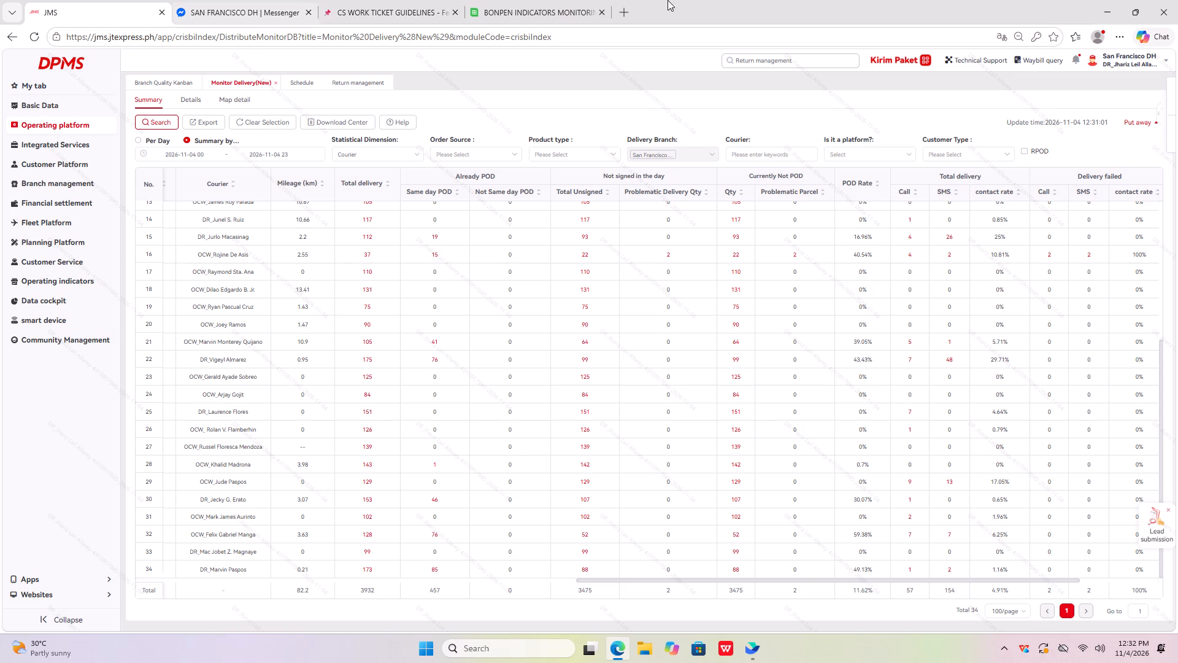
Enter 34 as the SPRINTER HEADCOUNT for day 4 in the monitoring report.
{"action": "left_click", "coordinate": [545, 5]}
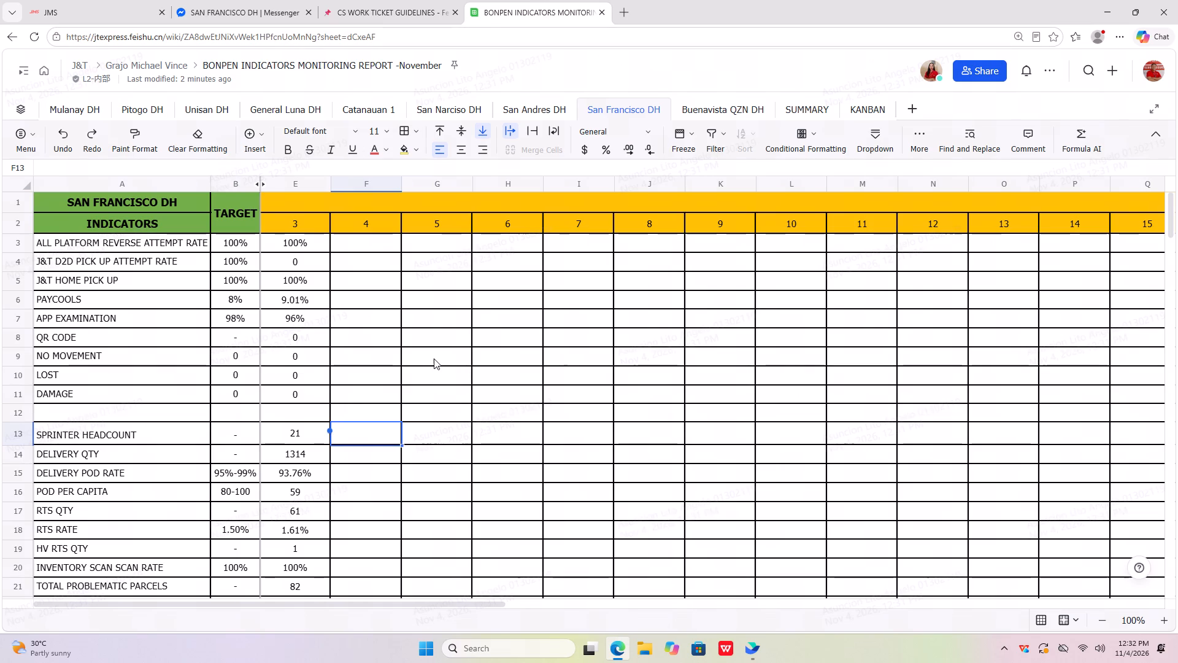
{"action": "type", "text": "34"}
{"action": "key", "text": "Return"}
Open San Francisco DH's Exam record query for 2026-11-04 from the Branch Quality Kanban in JMS.
{"action": "left_click", "coordinate": [67, 0]}
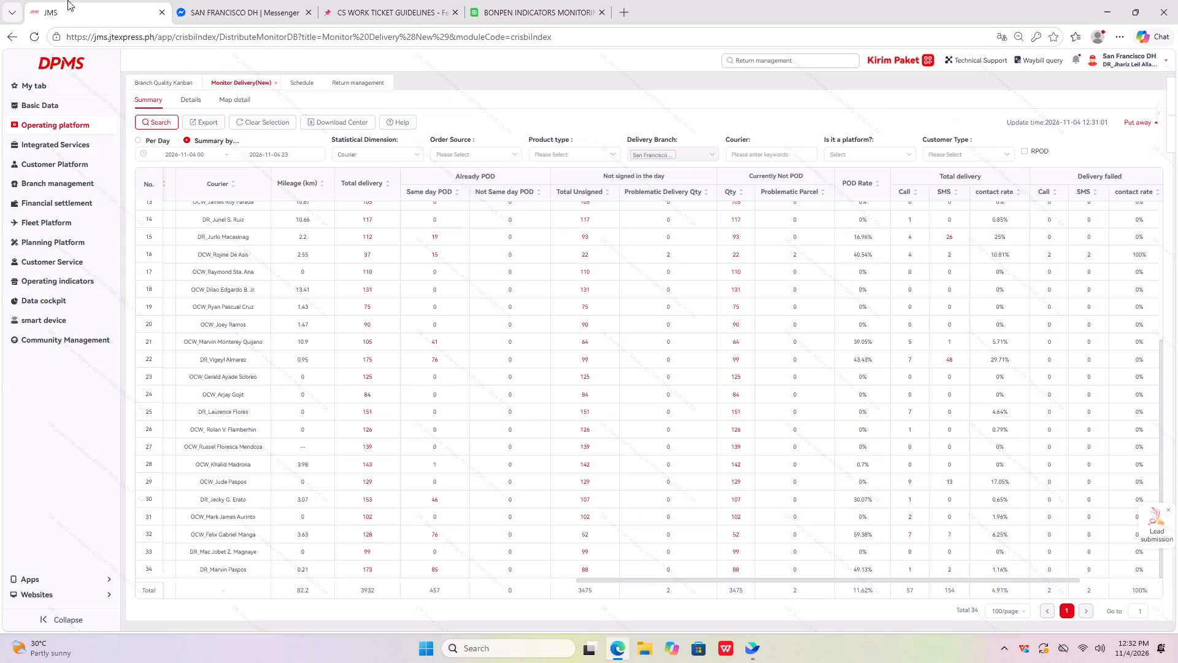
{"action": "left_click", "coordinate": [158, 83]}
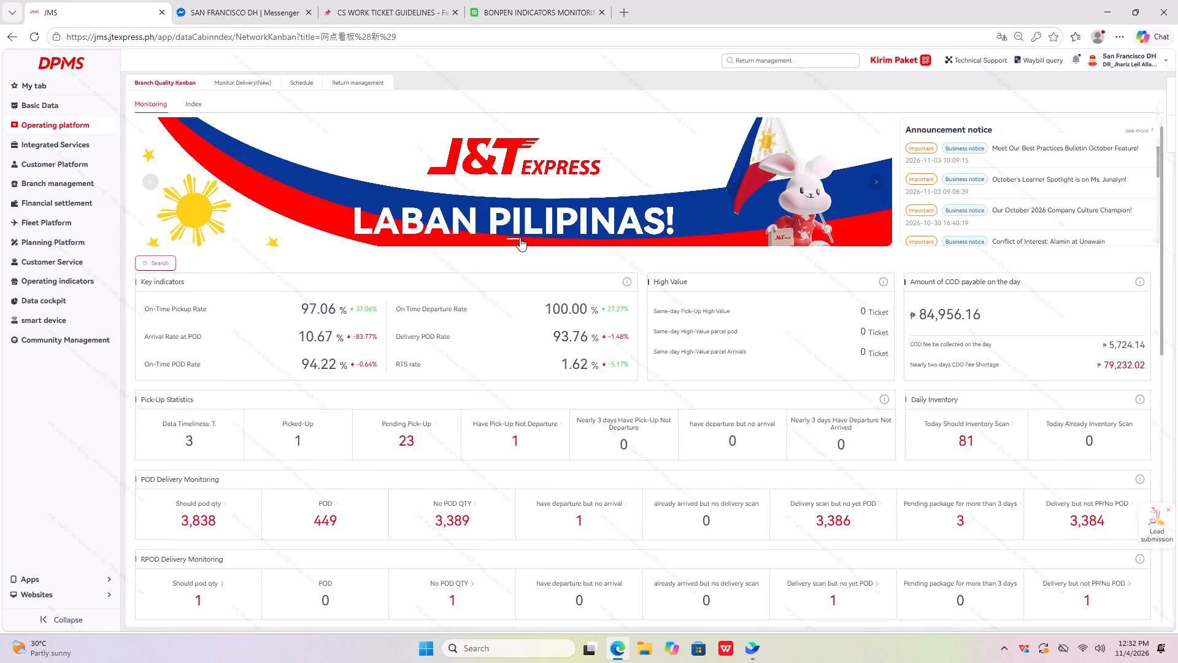
{"action": "scroll", "coordinate": [549, 314], "scroll_direction": "down", "scroll_amount": 20}
{"action": "scroll", "coordinate": [549, 314], "scroll_direction": "down", "scroll_amount": 1}
{"action": "left_click", "coordinate": [1063, 332]}
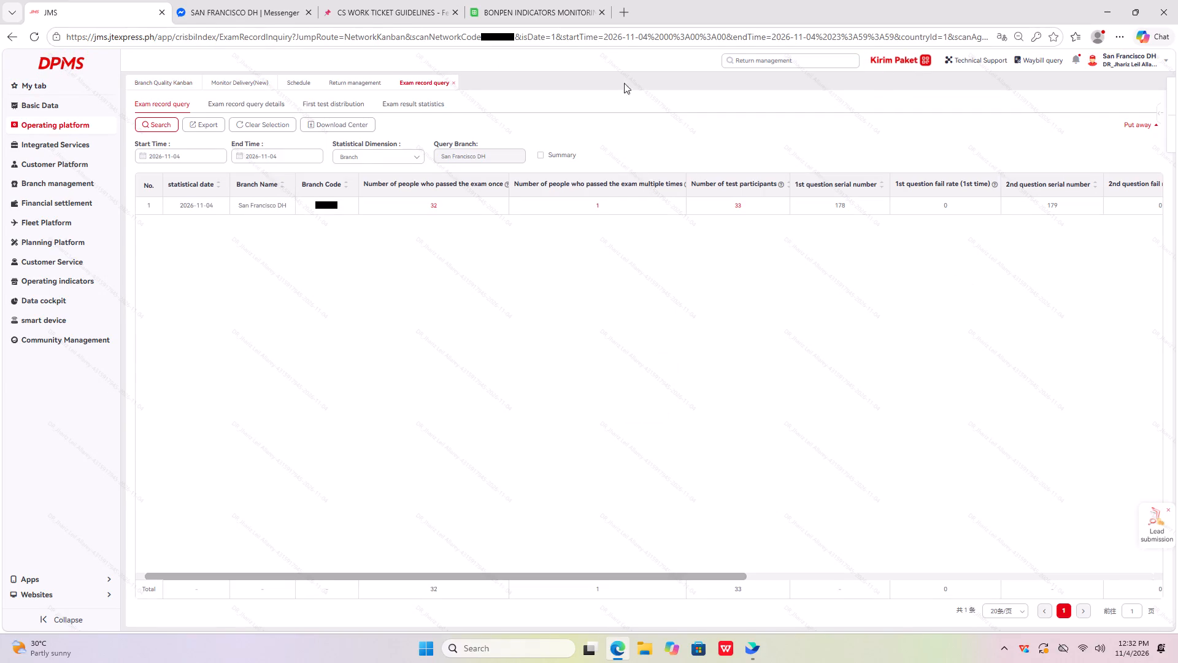
Open Calculator and divide 32 by 33 to work out the exam pass rate.
{"action": "left_click", "coordinate": [484, 646]}
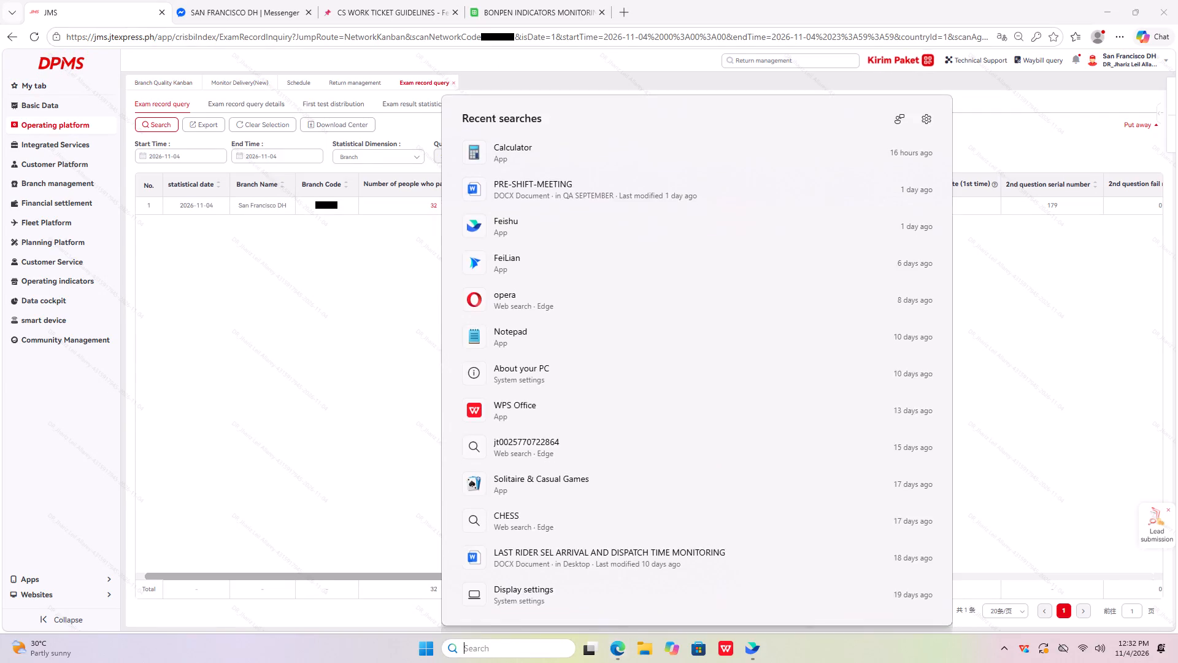
{"action": "key", "text": "c"}
{"action": "left_click", "coordinate": [525, 184]}
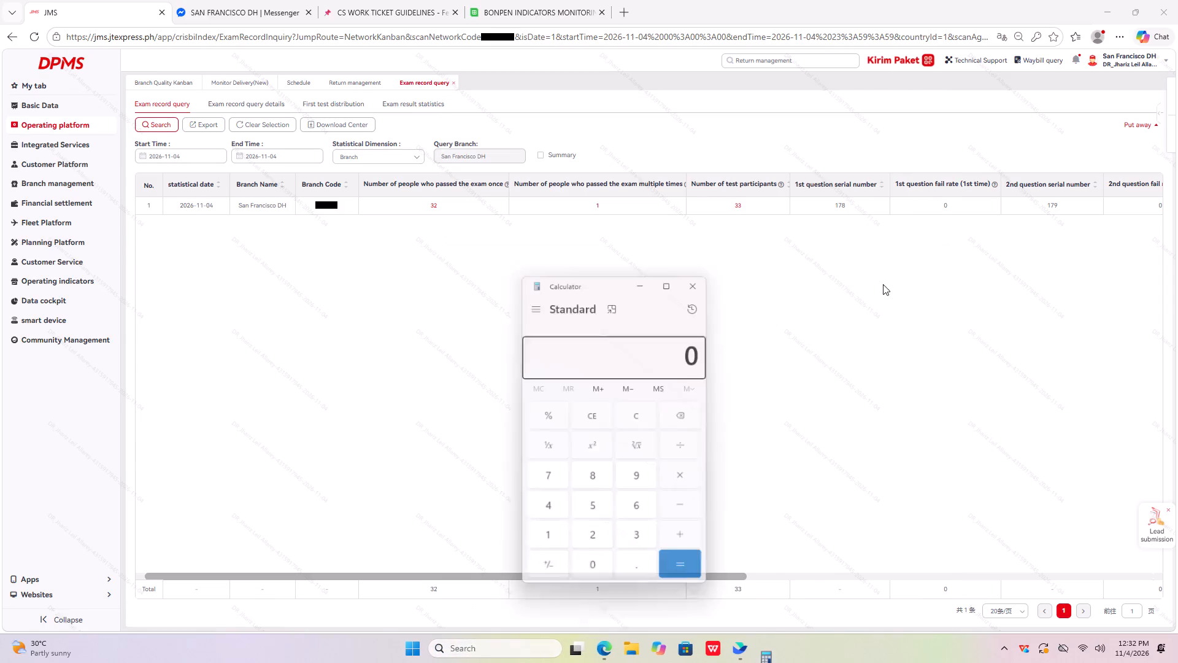
{"action": "type", "text": "32"}
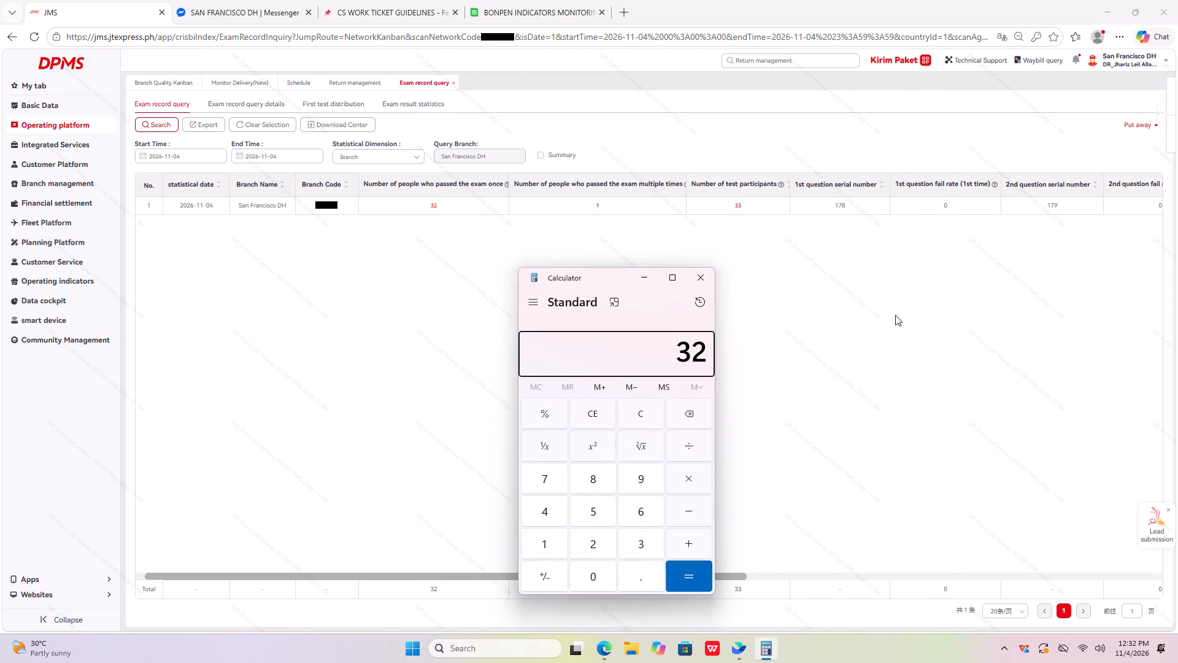
{"action": "type", "text": "/33"}
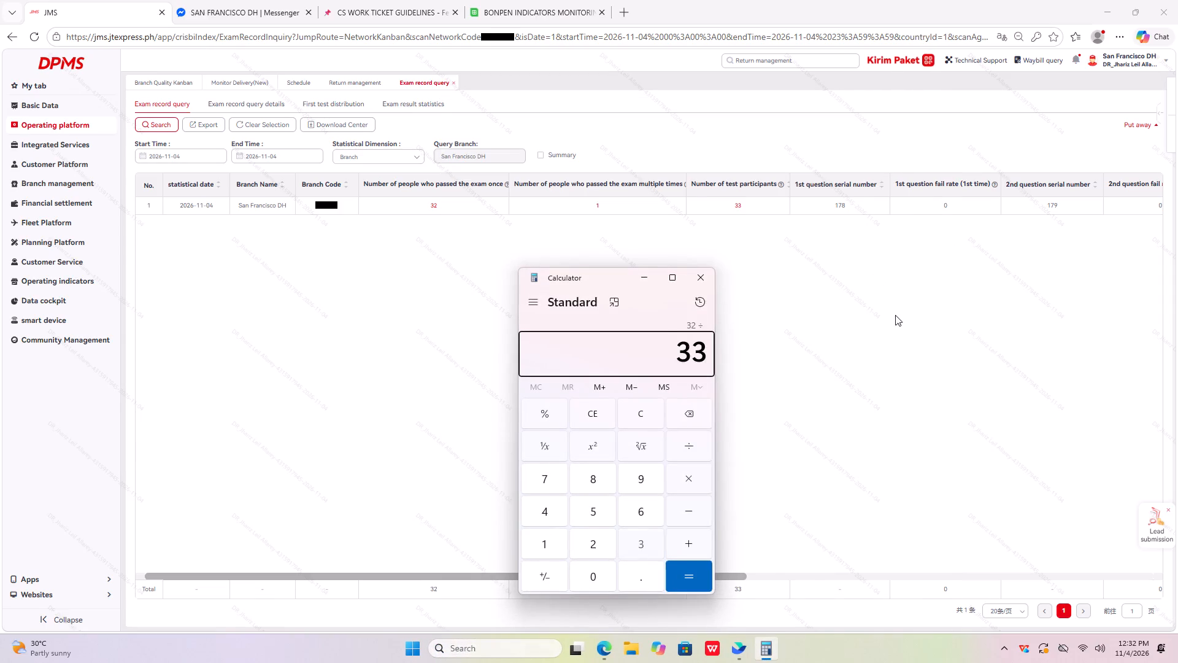
{"action": "key", "text": "Return"}
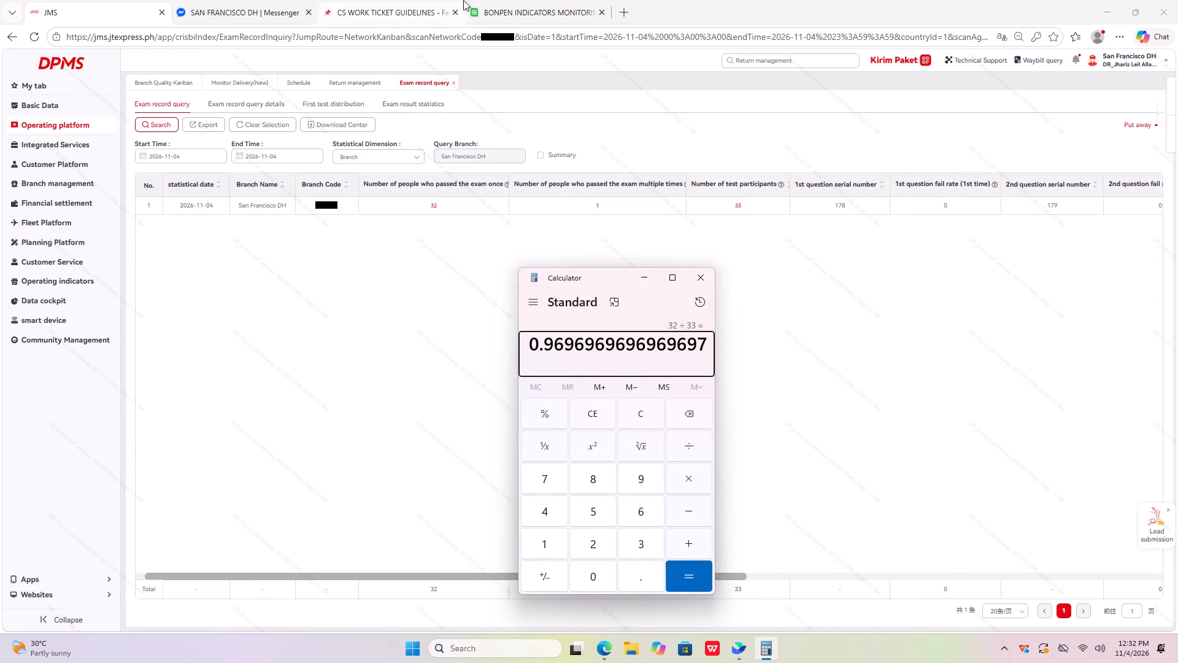
In the BONPEN monitoring report, enter 96% as San Francisco DH's APP EXAMINATION figure for day 4.
{"action": "left_click", "coordinate": [553, 0]}
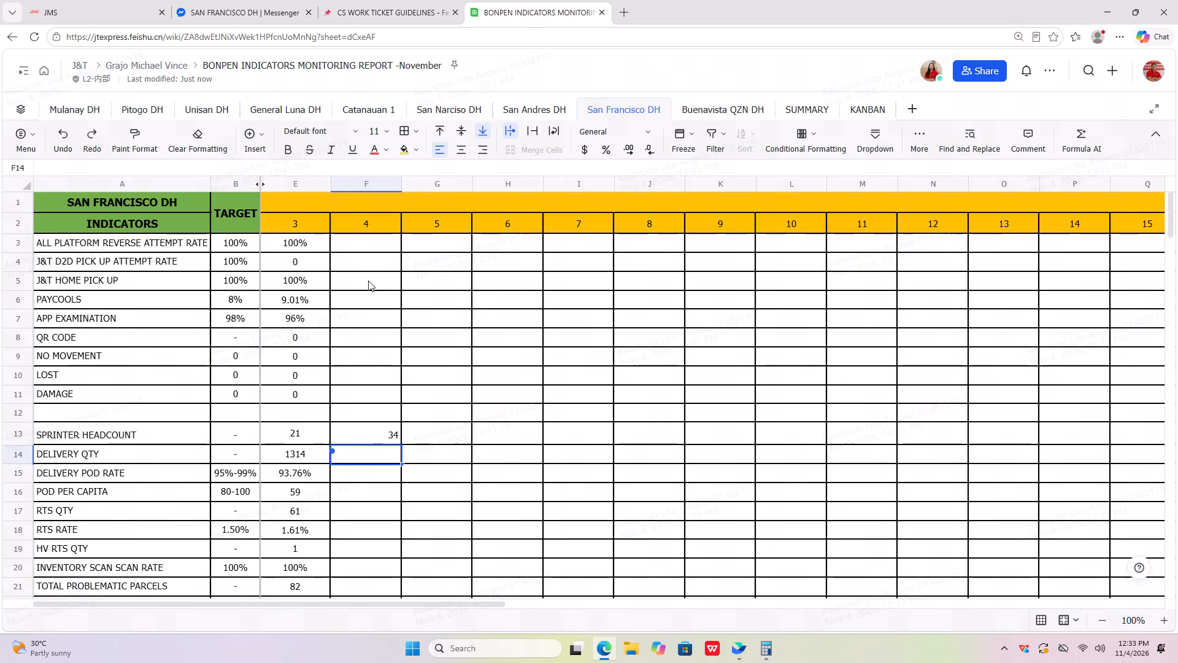
{"action": "key", "text": "Up"}
{"action": "key", "text": "Up"}
{"action": "key", "text": "Up"}
{"action": "key", "text": "Up"}
{"action": "key", "text": "Up"}
{"action": "key", "text": "Up"}
{"action": "key", "text": "Up"}
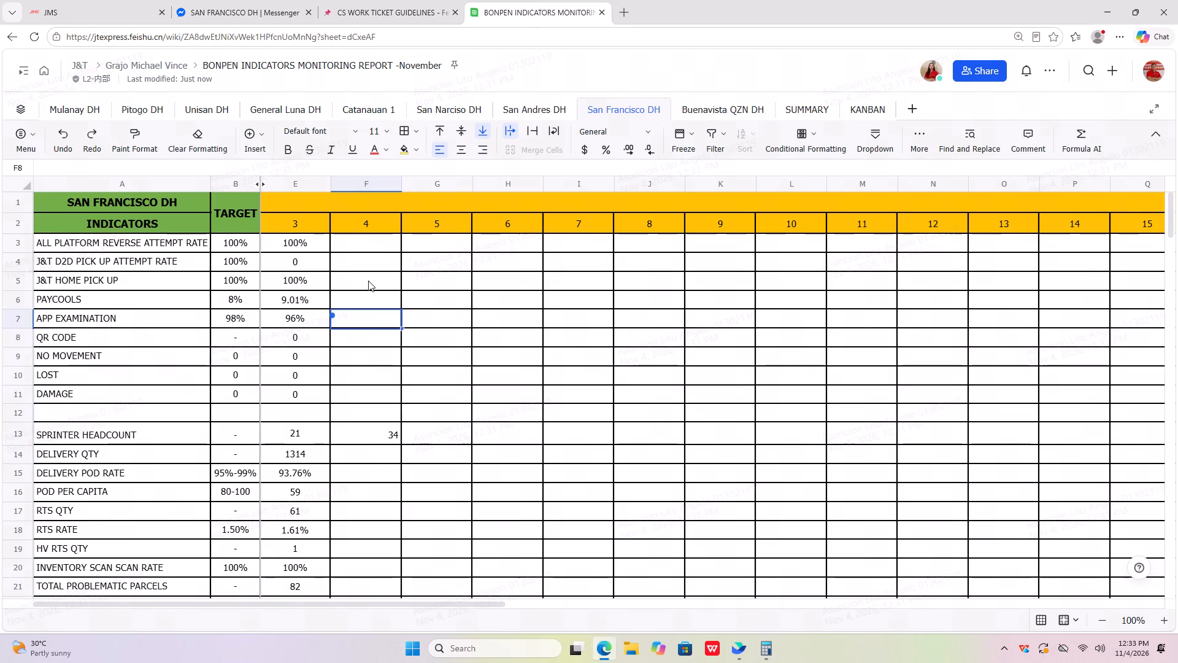
{"action": "type", "text": "96"}
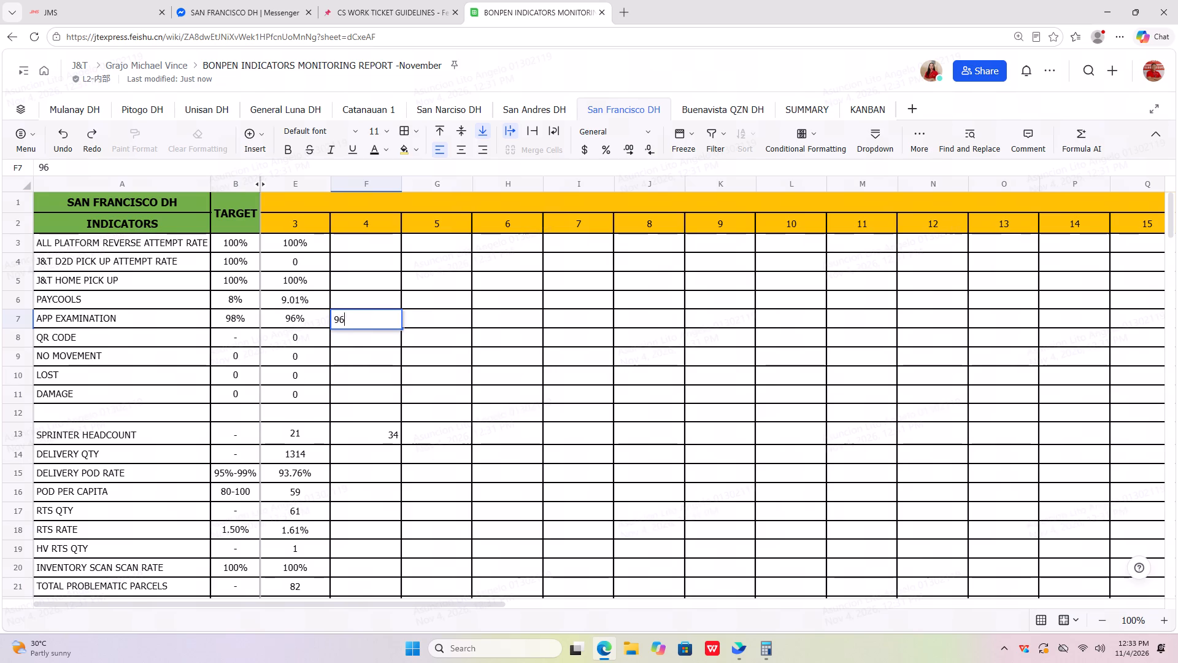
{"action": "key", "text": "shift+percent"}
{"action": "key", "text": "Return"}
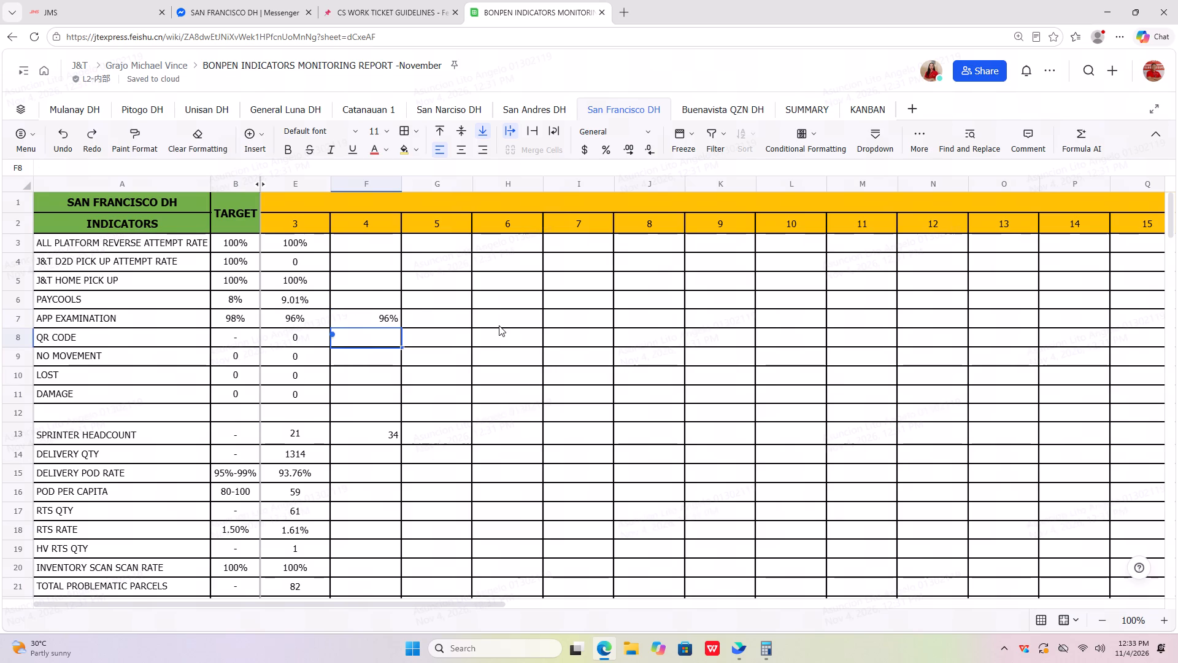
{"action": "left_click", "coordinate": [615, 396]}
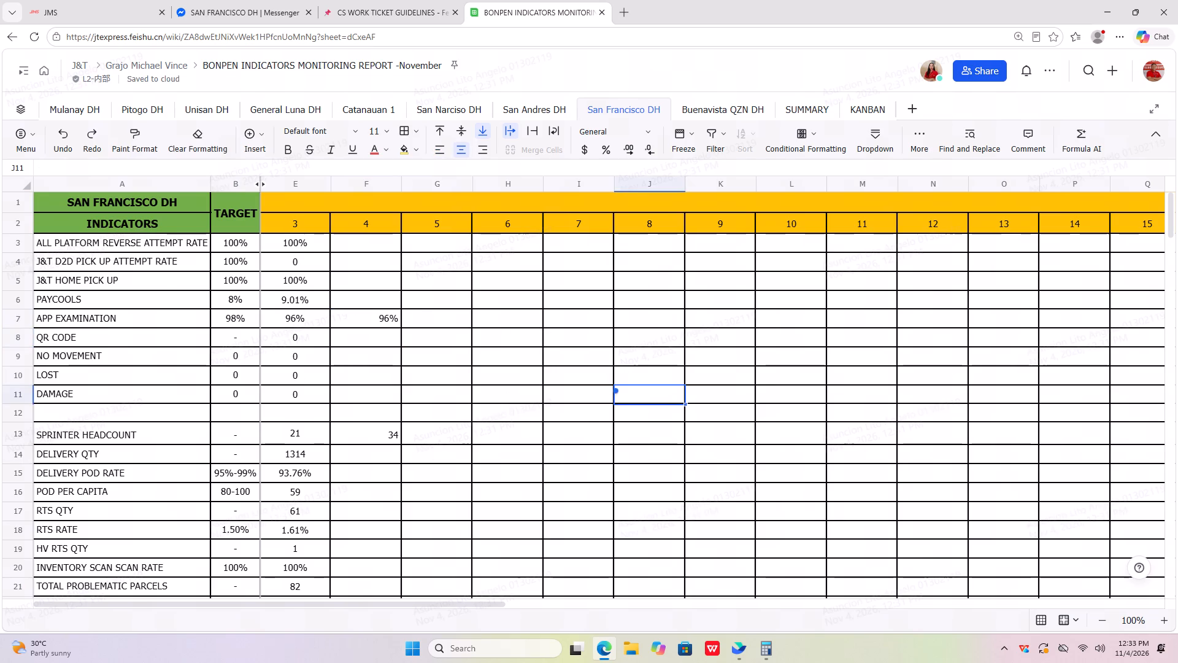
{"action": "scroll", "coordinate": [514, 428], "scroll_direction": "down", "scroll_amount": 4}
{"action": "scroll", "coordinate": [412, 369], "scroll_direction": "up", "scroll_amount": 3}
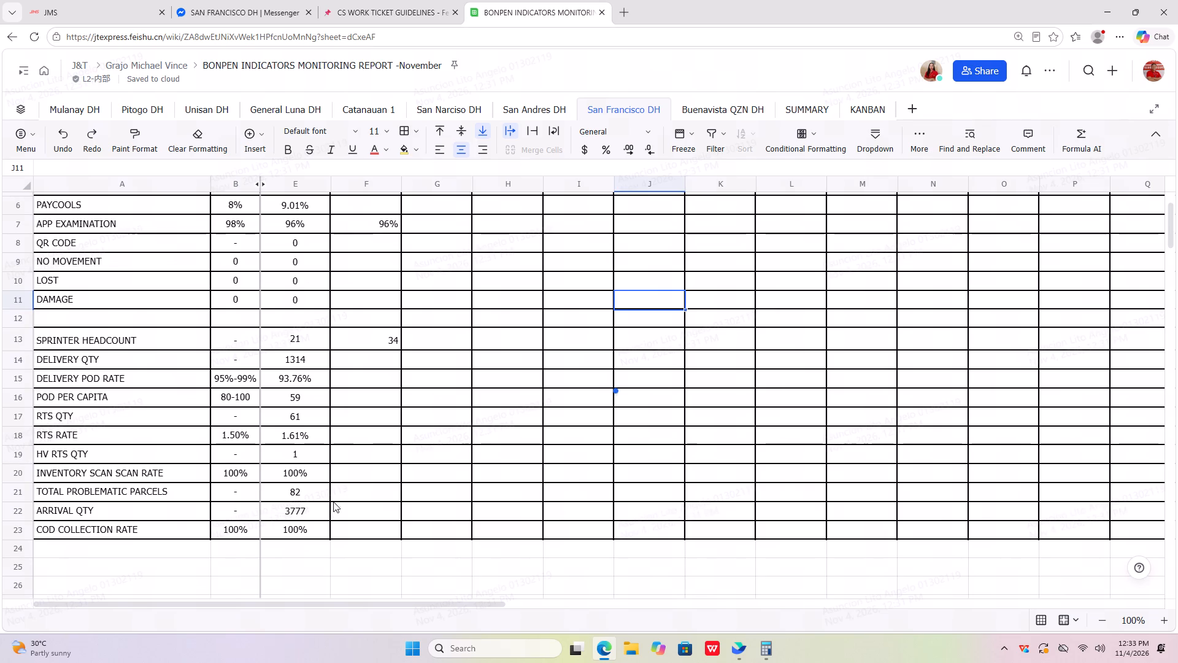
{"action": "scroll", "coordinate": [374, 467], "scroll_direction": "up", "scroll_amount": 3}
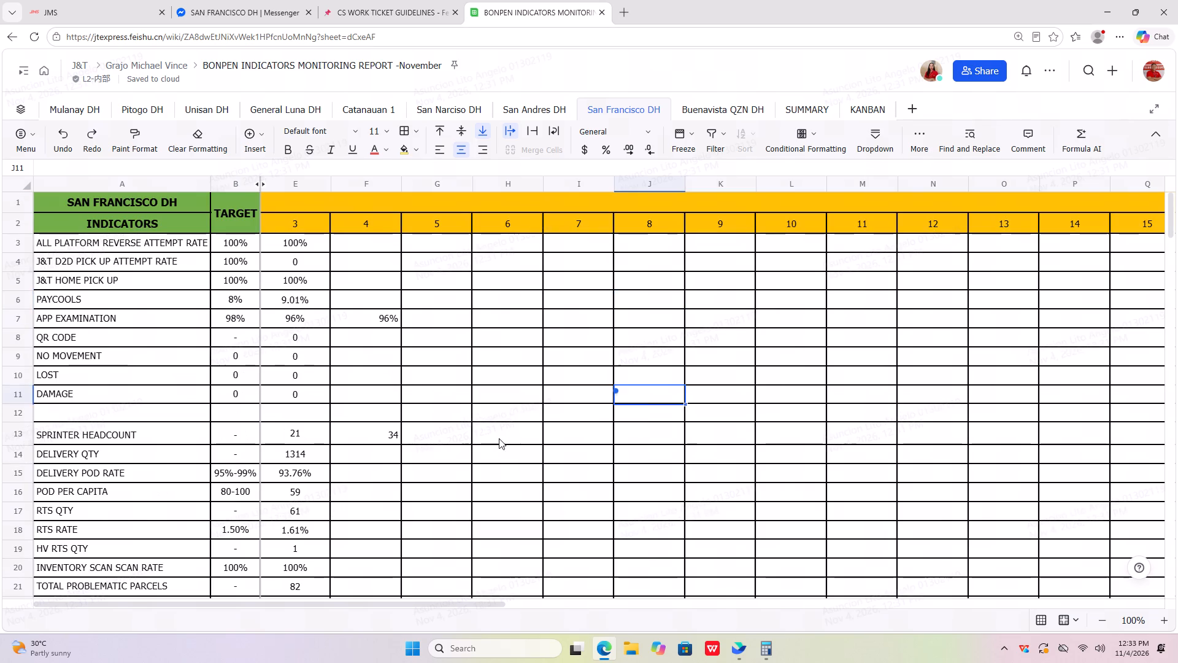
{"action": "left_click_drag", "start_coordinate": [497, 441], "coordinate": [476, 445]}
Switch back to JMS and close the Exam record query page.
{"action": "left_click", "coordinate": [58, 0]}
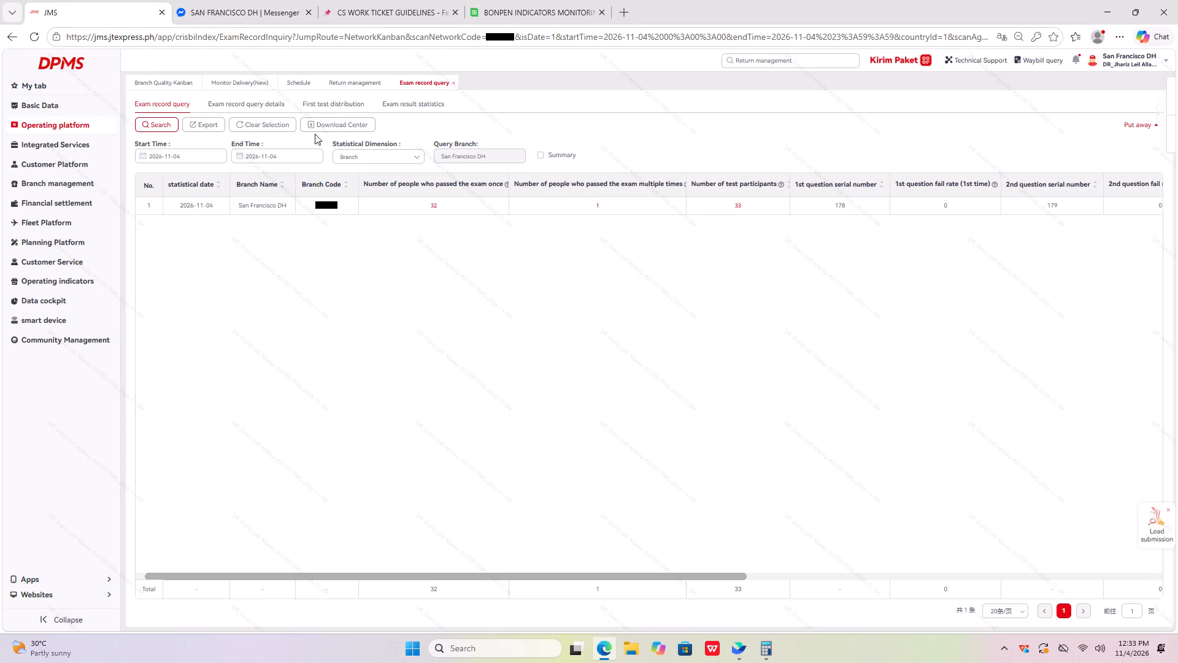
{"action": "left_click", "coordinate": [455, 83]}
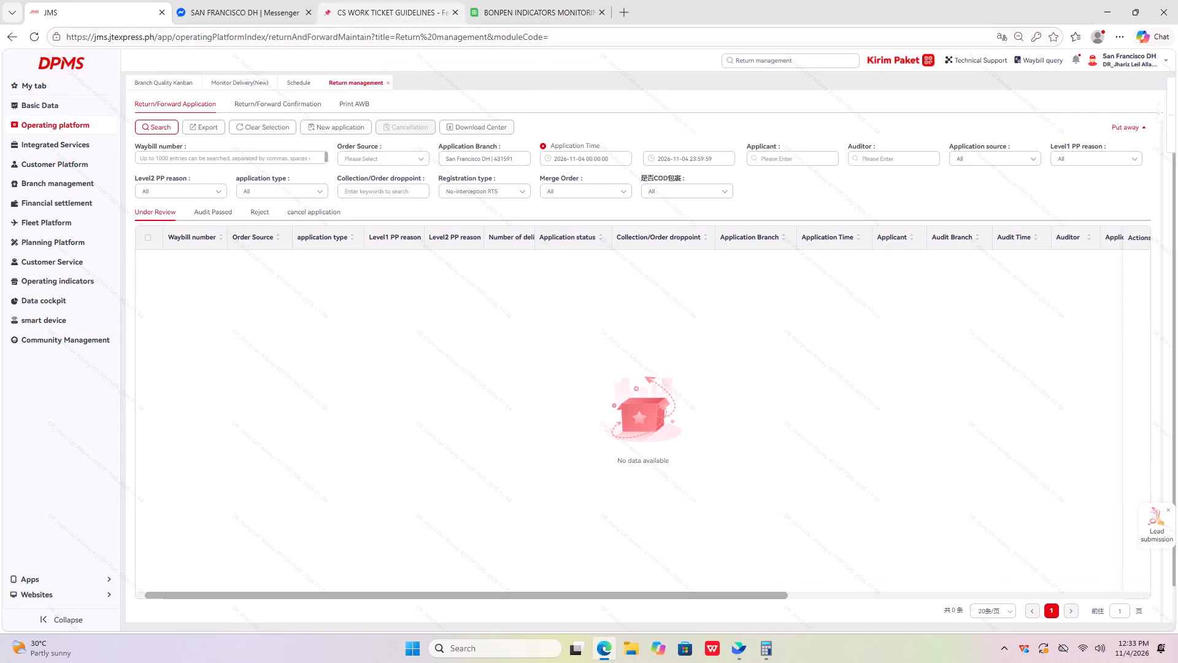